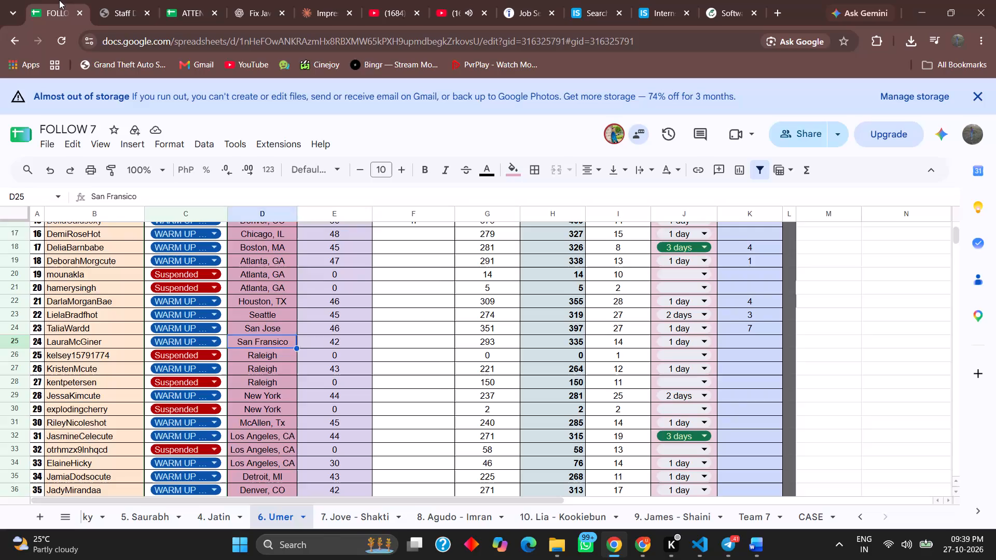
In row 25, the San Fransico account, set column E to 47 and column G to 331.
type("47")
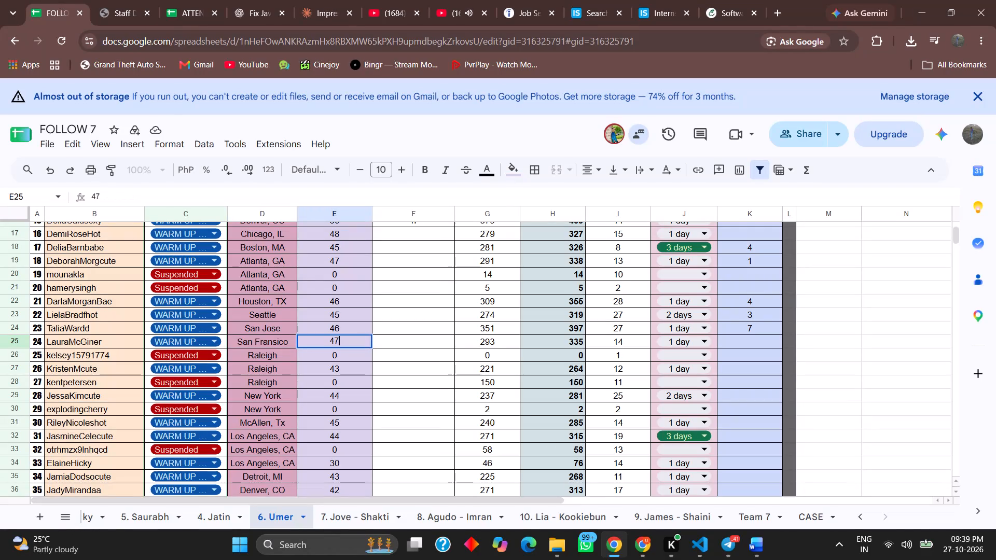
key("Right")
key("Right")
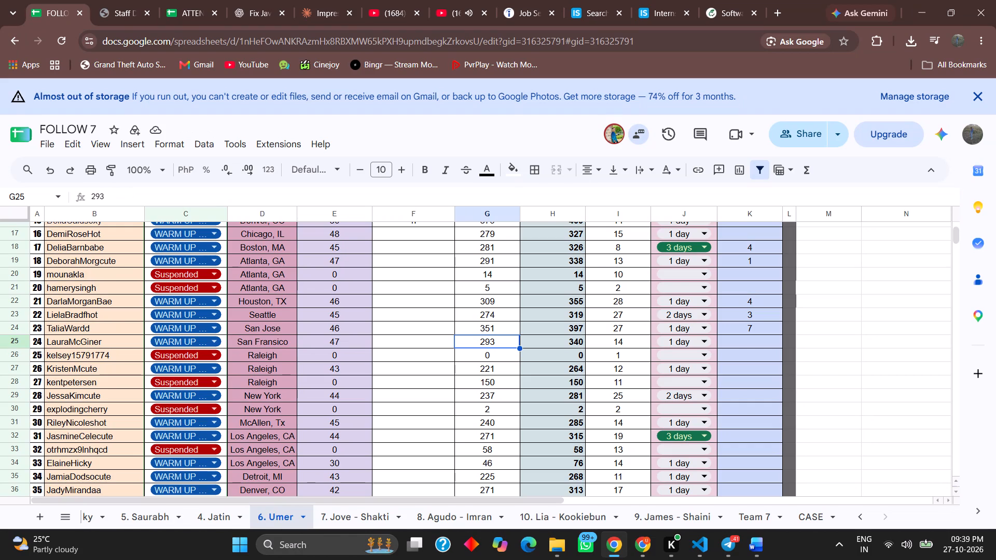
type("33")
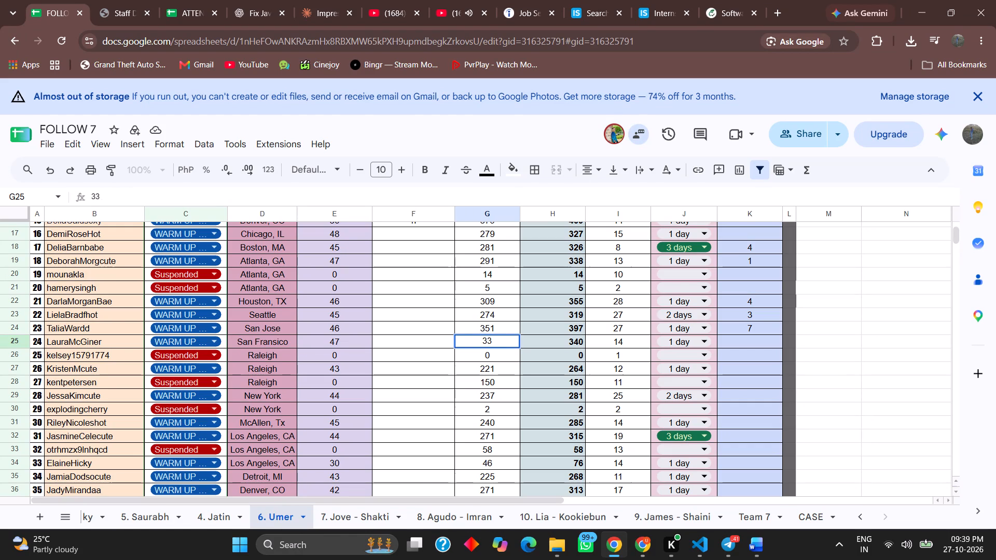
key("1")
key("Right")
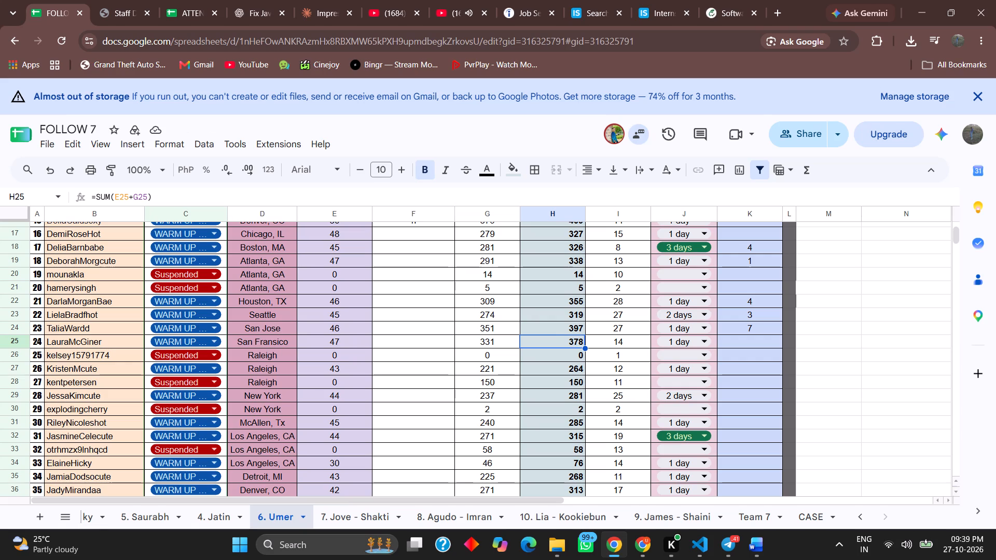
In the same San Fransico row, set column I to 26 and enter 20 in column K.
key("Right")
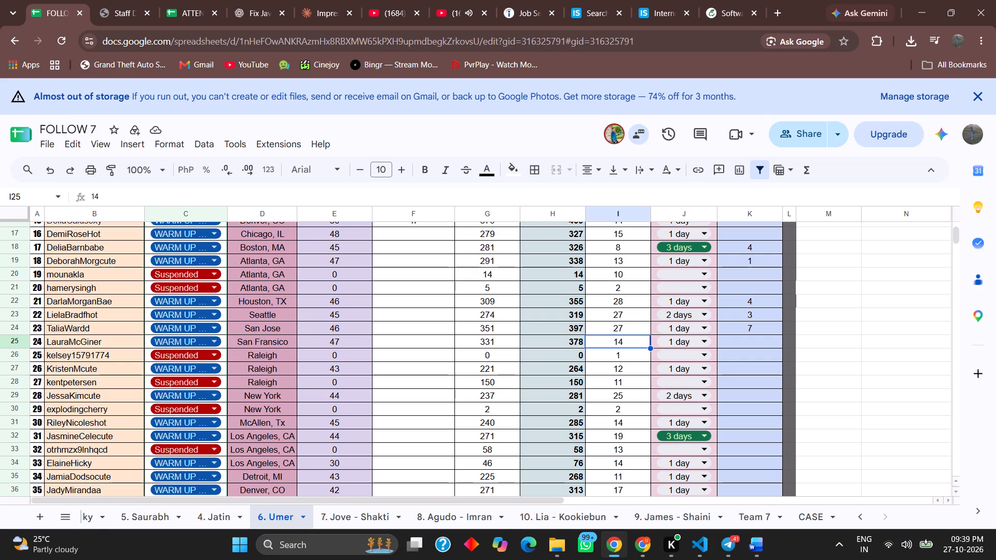
key("2")
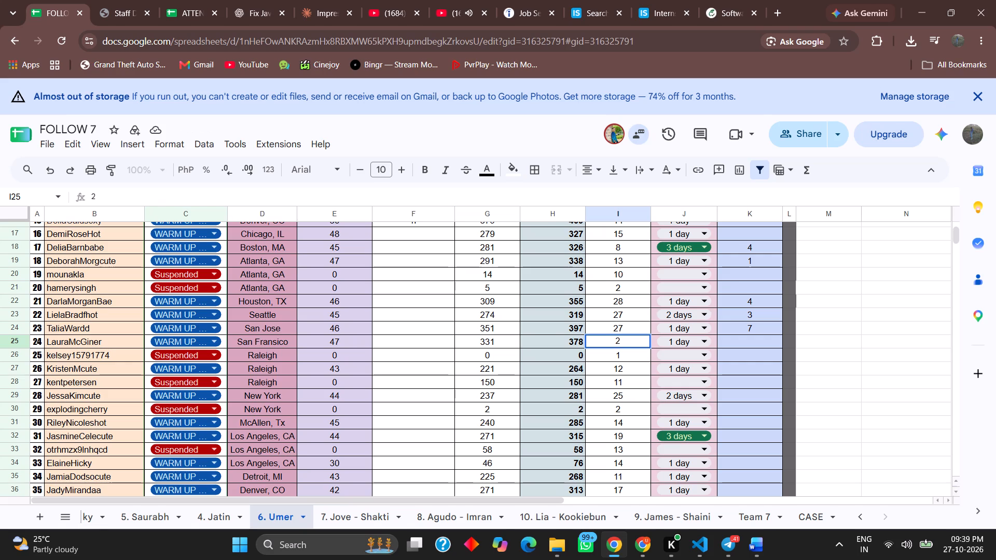
key("6")
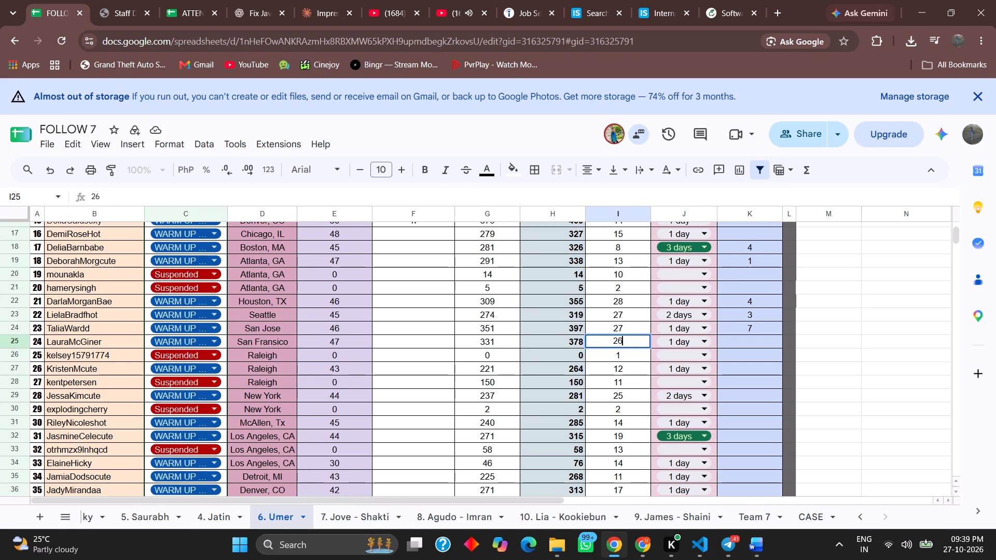
key("Right")
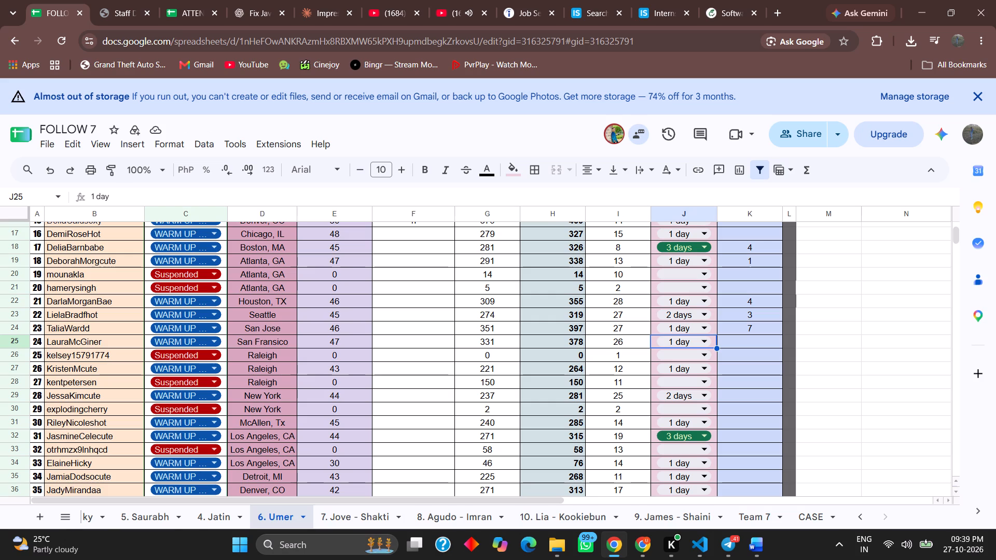
key("Right")
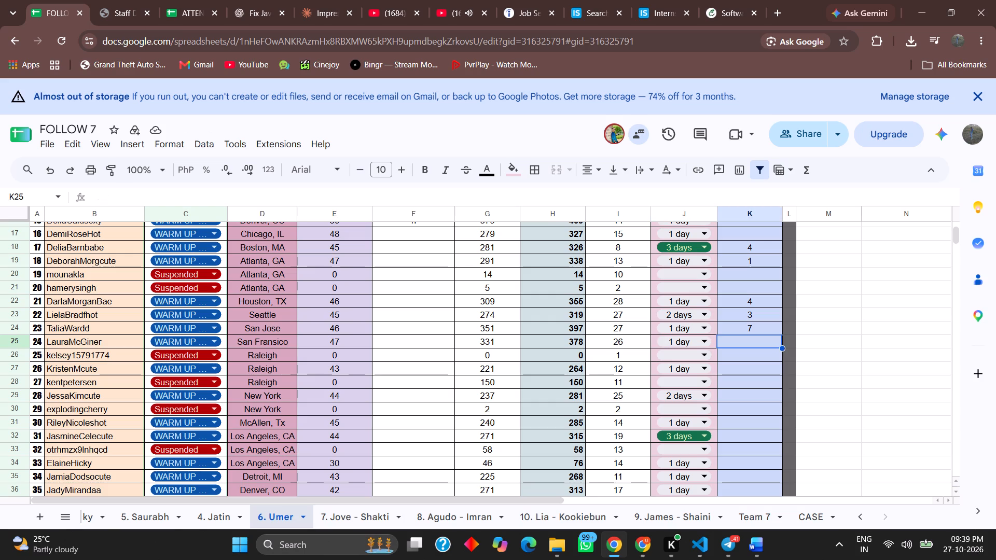
type("20")
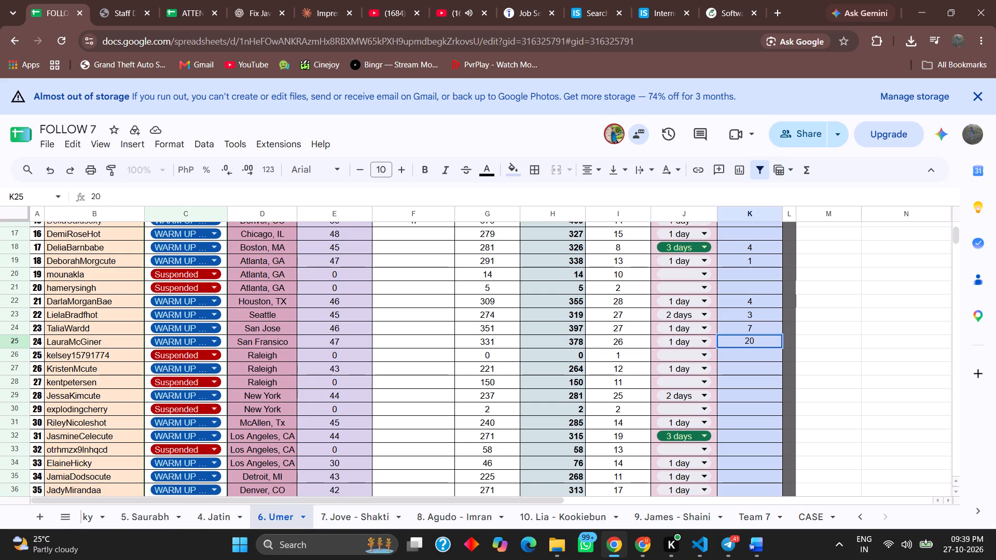
key("Left")
key("Left")
key("Left")
key("Left")
key("Left")
key("Left")
key("Left")
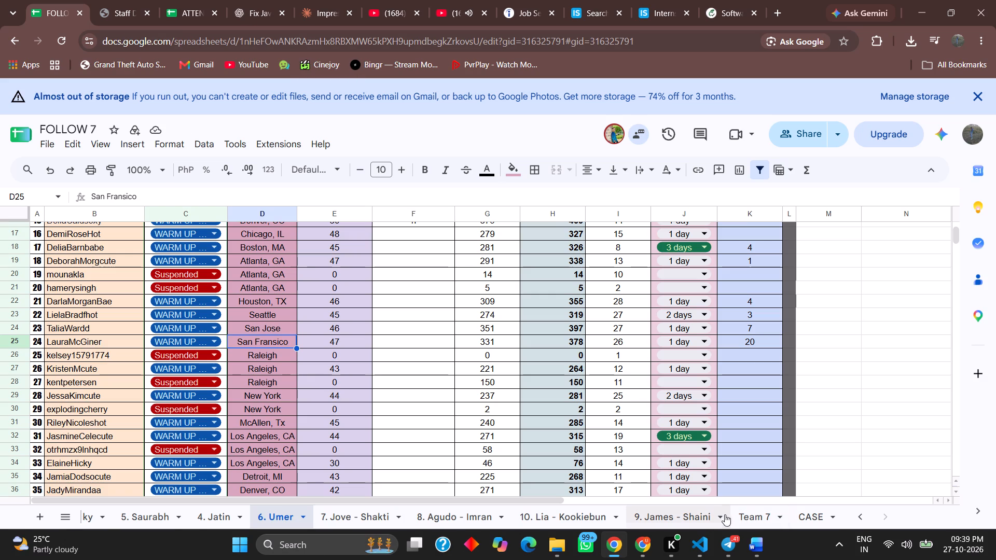
Open the 9. James - Shaini sheet and look through its list of accounts.
left_click(697, 517)
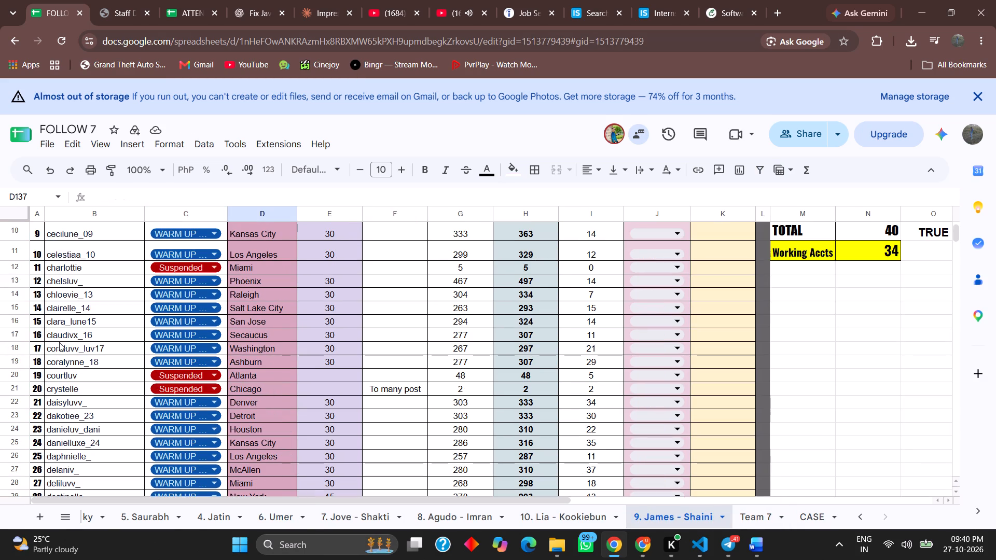
scroll(61, 348, "down", 1)
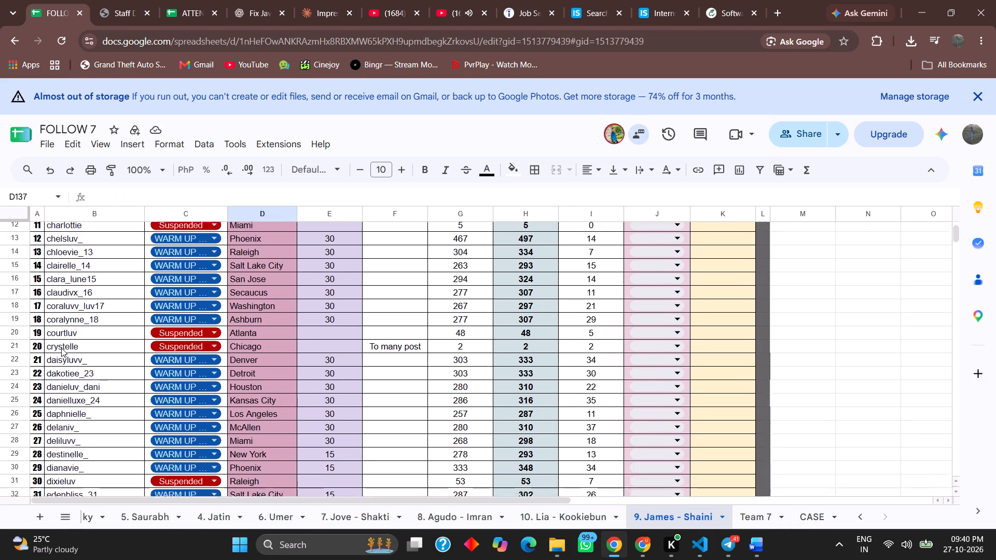
scroll(61, 348, "down", 1)
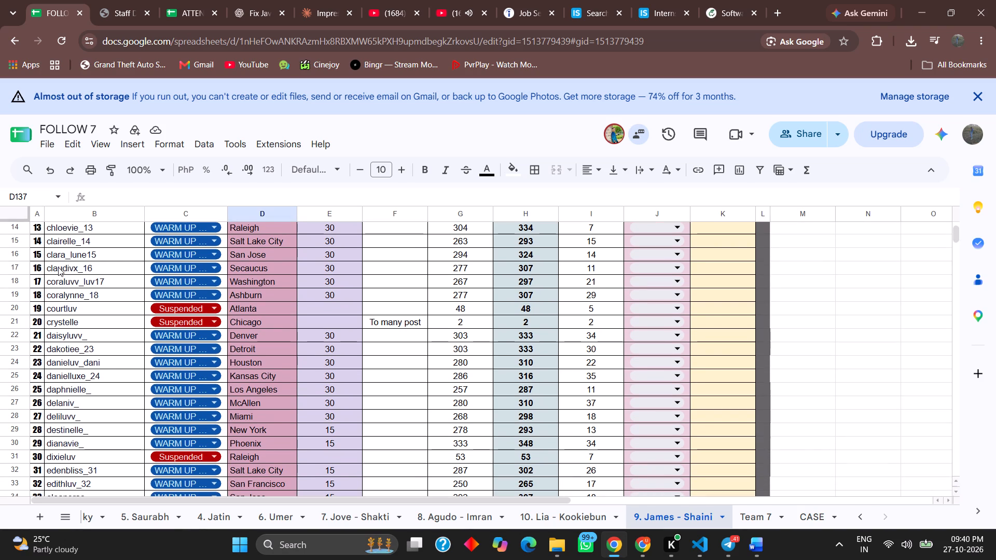
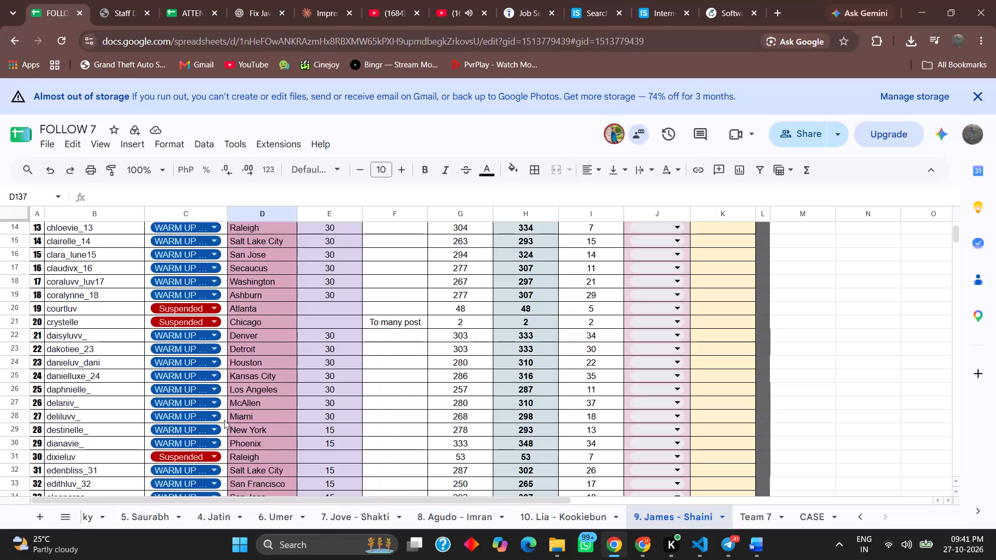
Look further down the list of accounts on the 9. James - Shaini sheet.
scroll(192, 367, "down", 1)
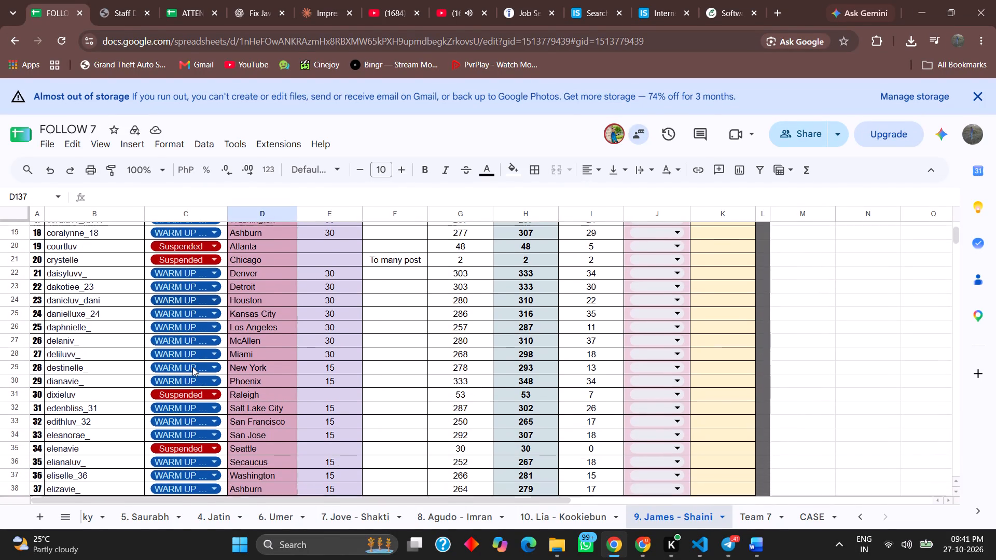
scroll(192, 367, "down", 1)
On the 6. Umer sheet, in row 27, the Raleigh account, set column E to 48 and column G to 256.
left_click(287, 520)
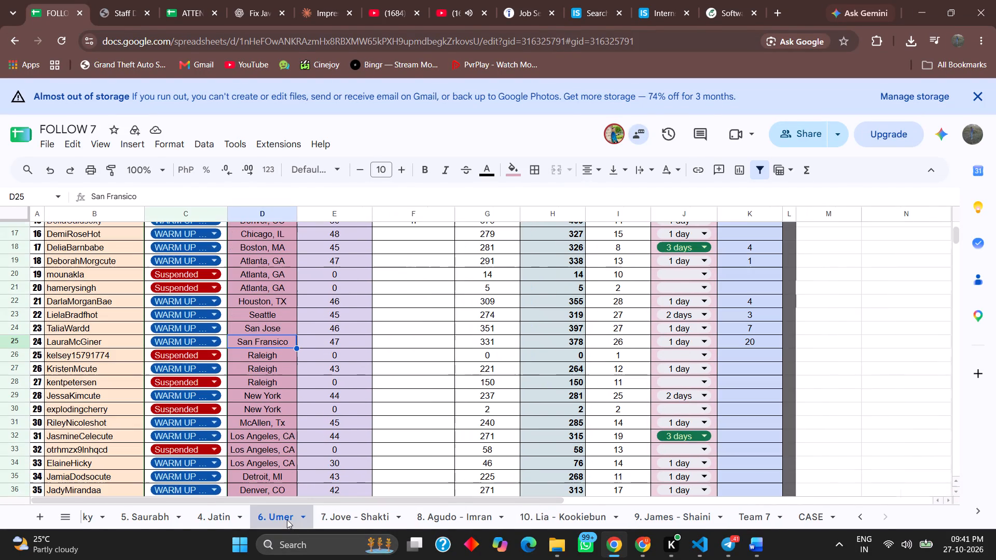
left_click(287, 520)
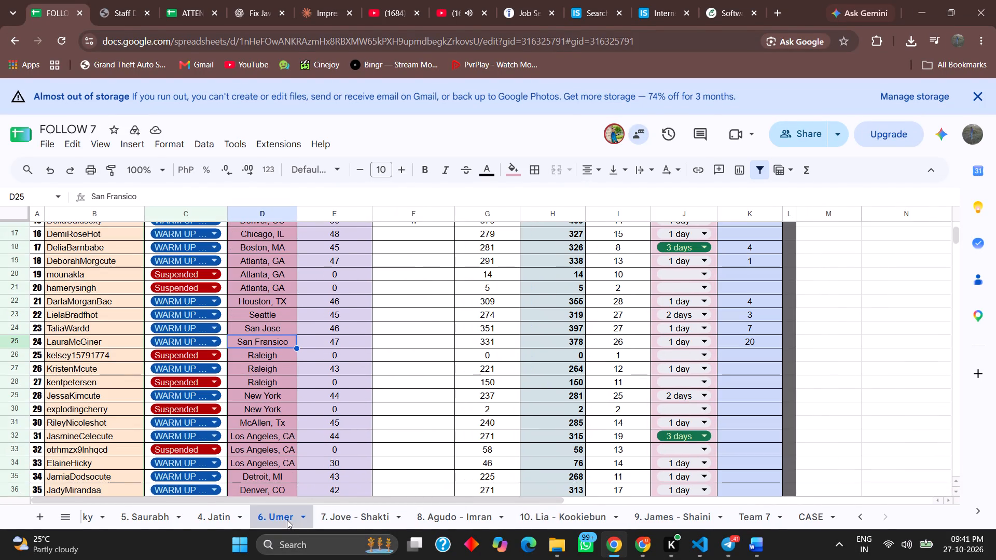
left_click(254, 371)
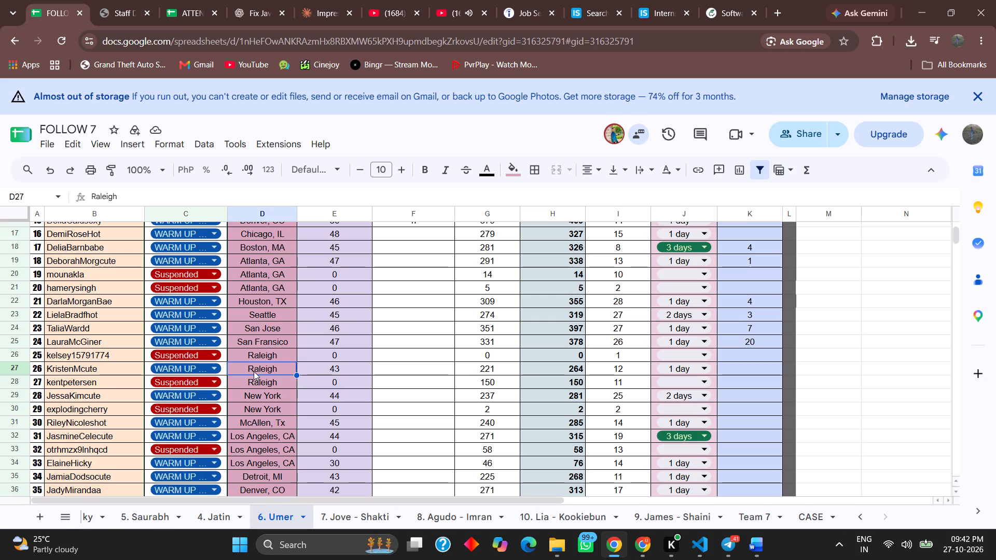
key("Right")
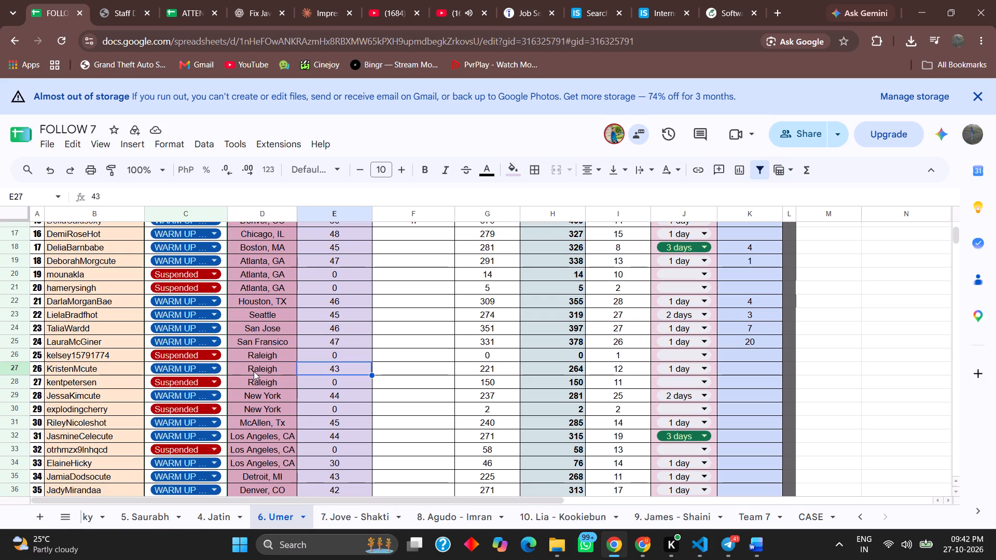
type("48")
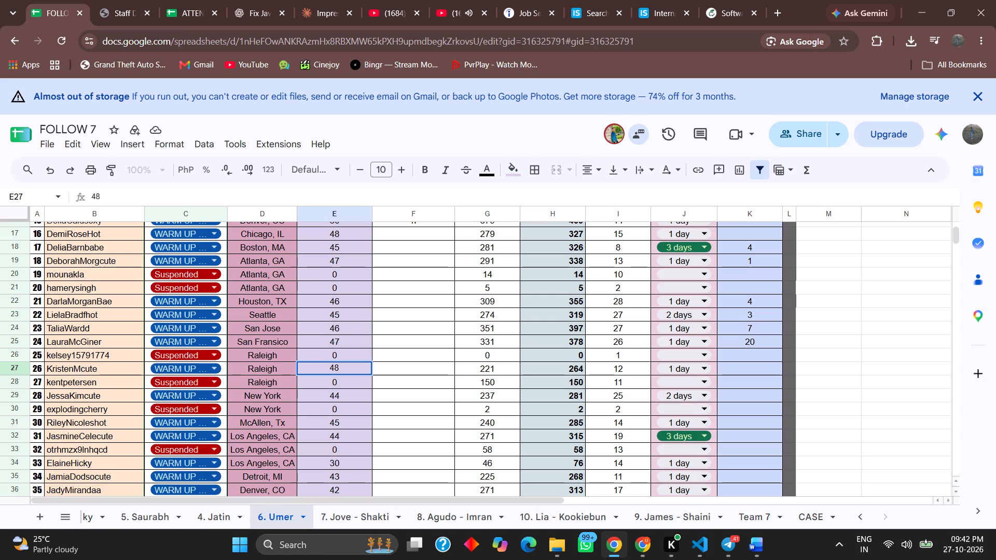
key("Right")
key("Right")
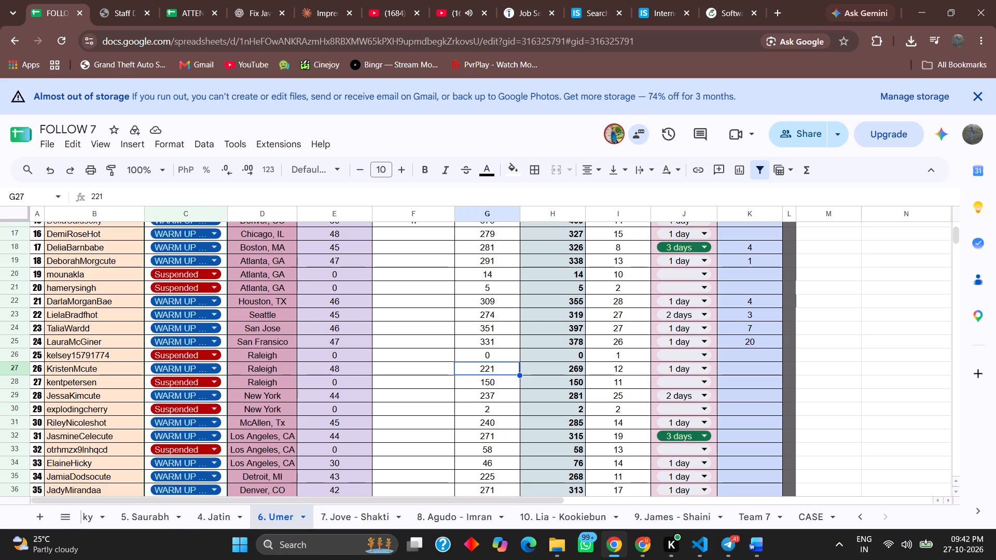
key("2")
key("5")
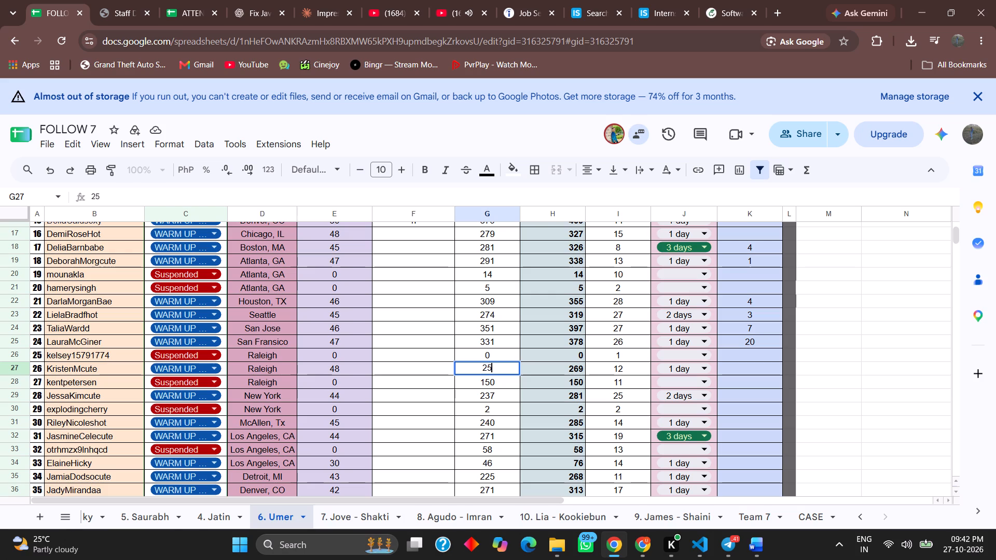
key("6")
key("Right")
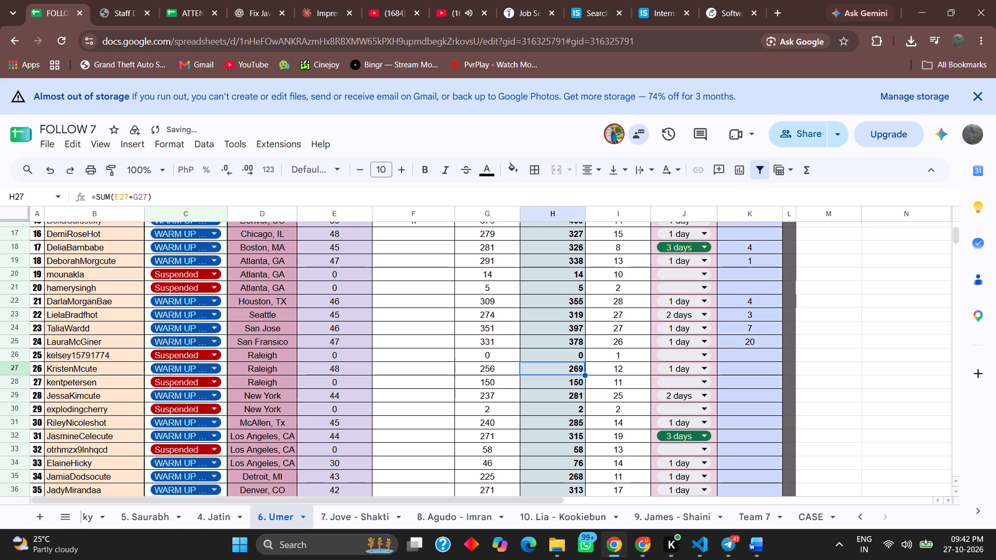
In the same Raleigh row, set column I to 13 and enter 3 in column K.
key("Right")
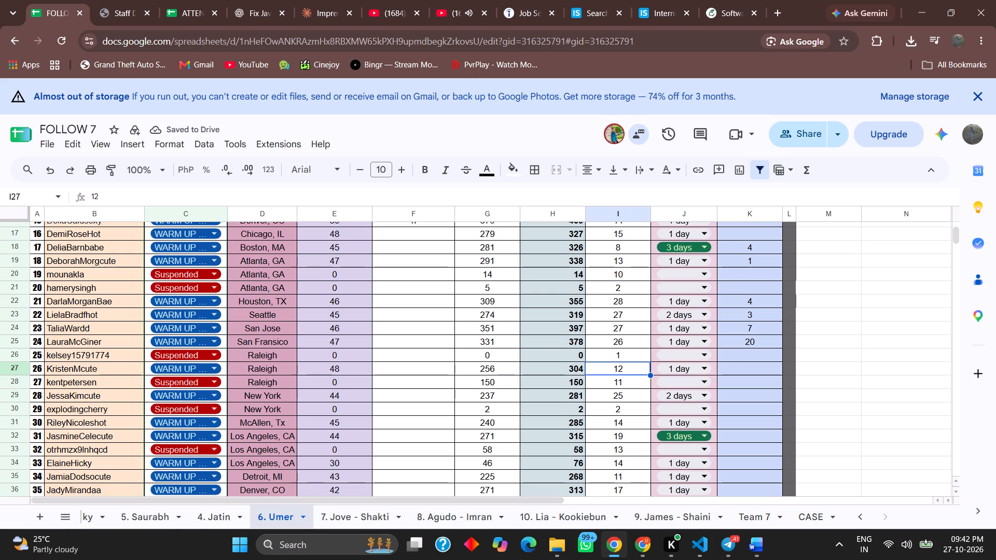
type("13")
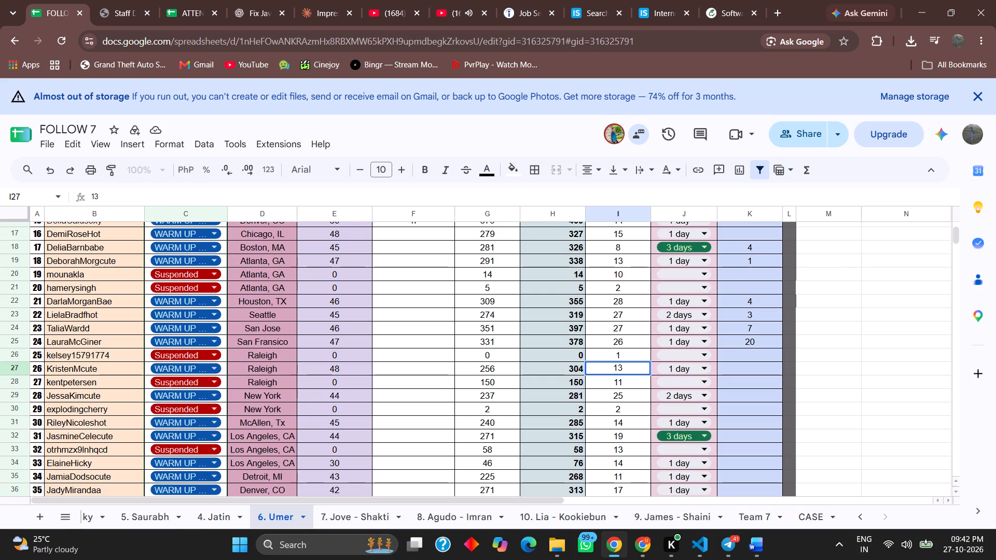
key("Right")
key("Right")
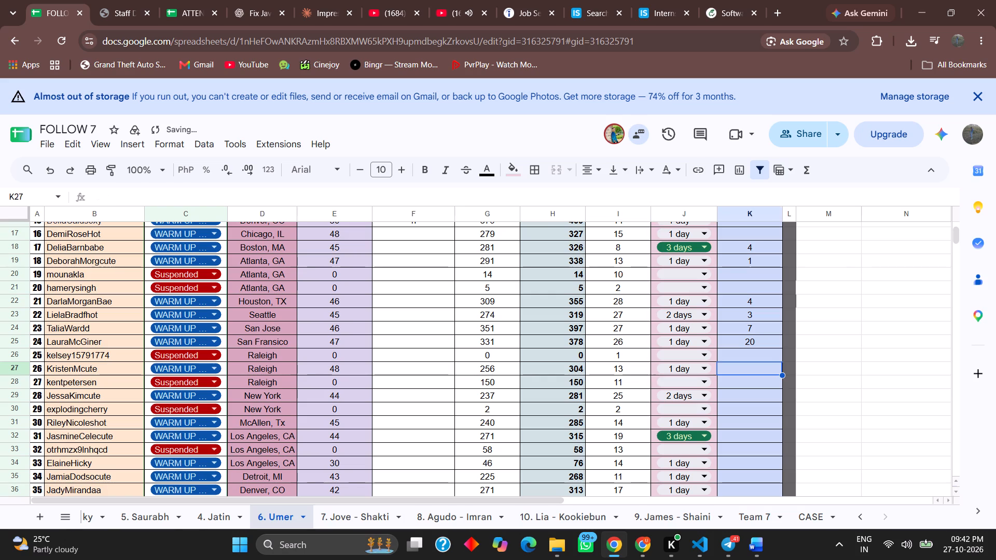
key("3")
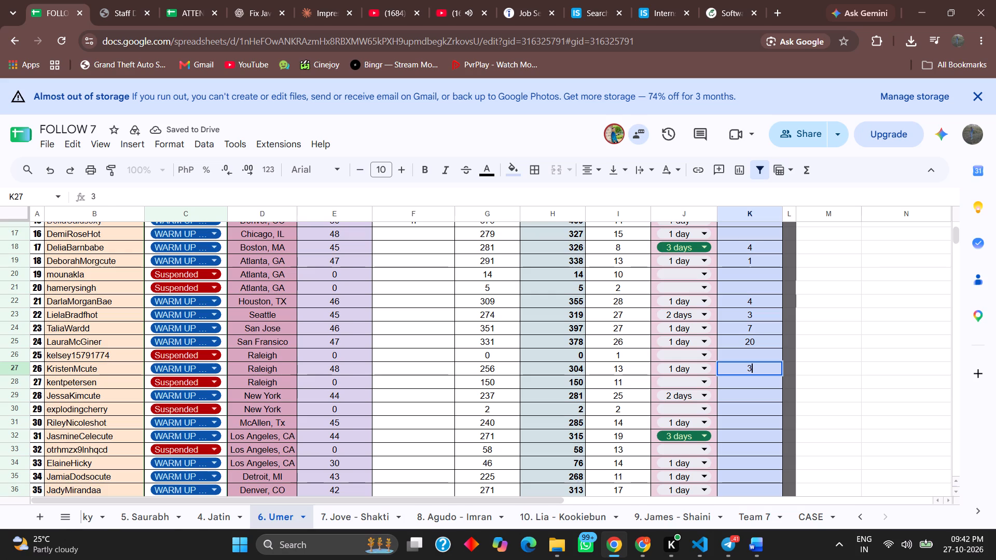
key("Left")
key("Left")
key("Left")
key("Left")
key("Left")
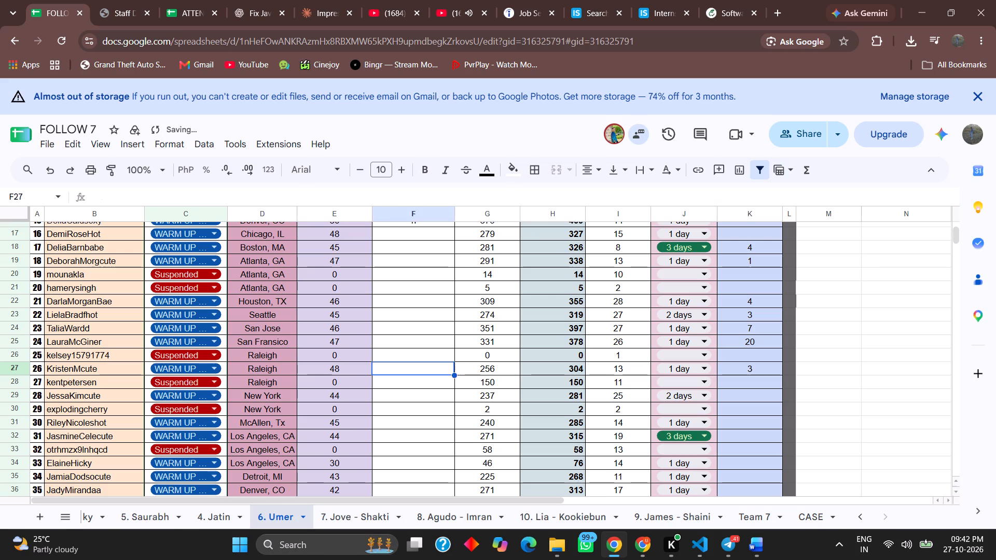
key("Left")
key("Left")
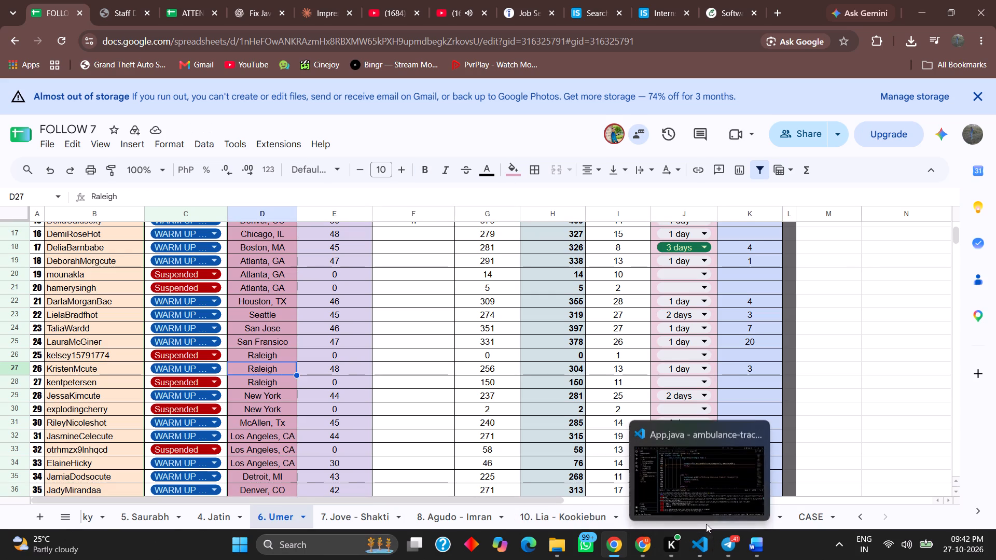
Open the 9. James - Shaini sheet again and look further through its list of accounts.
left_click(655, 521)
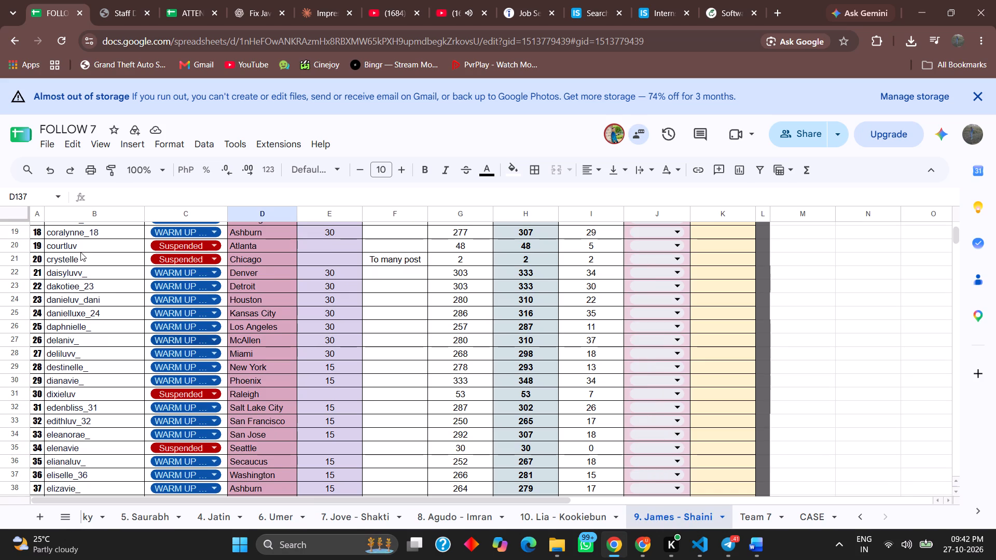
scroll(86, 274, "down", 1)
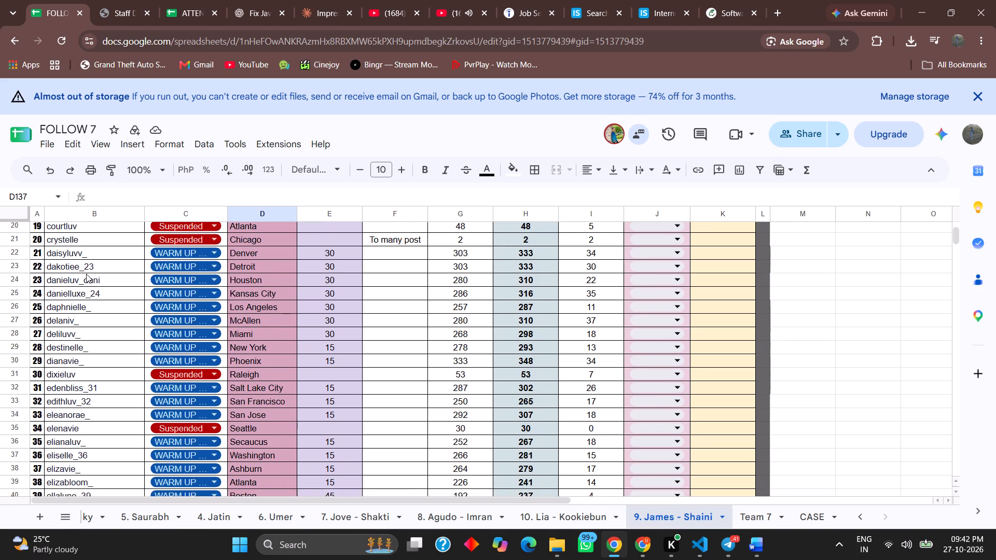
scroll(86, 274, "down", 2)
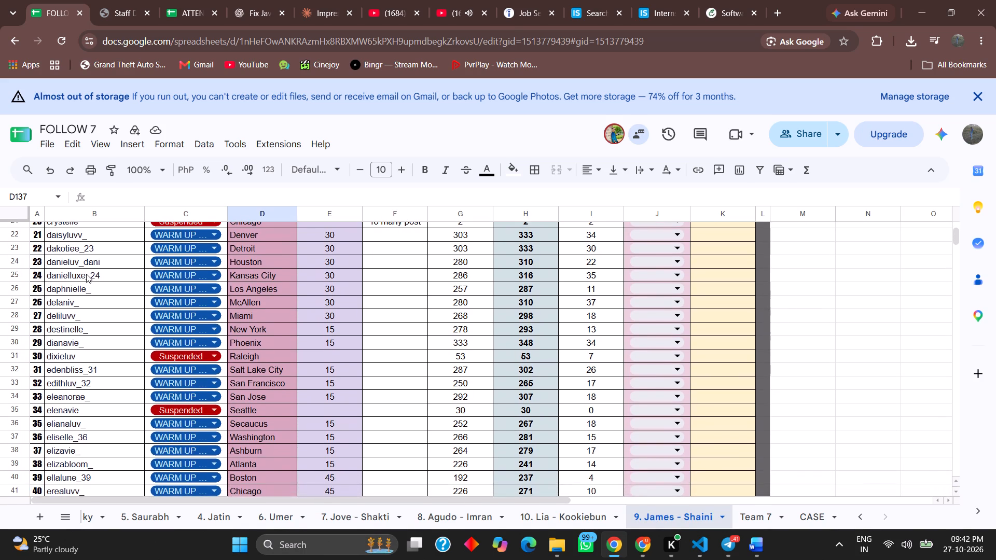
scroll(86, 274, "down", 2)
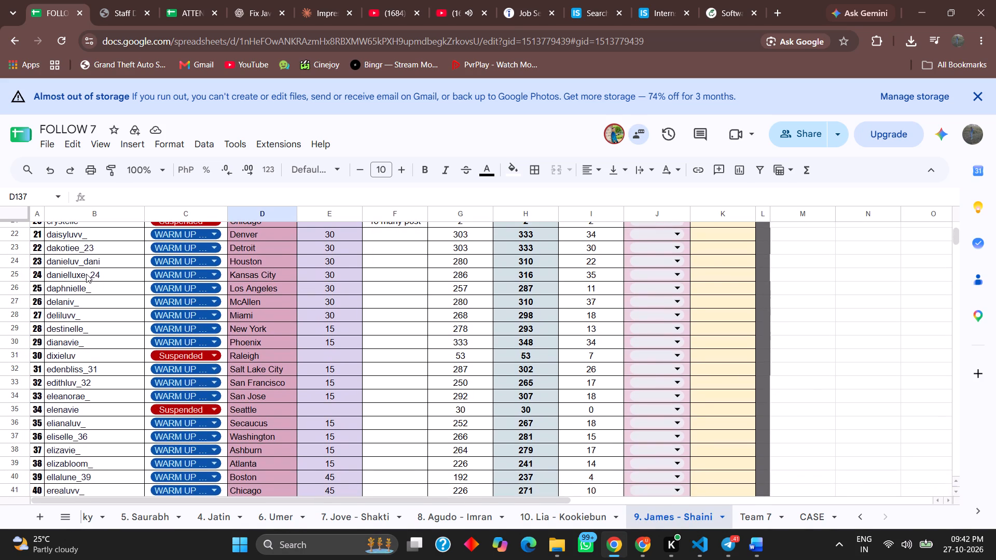
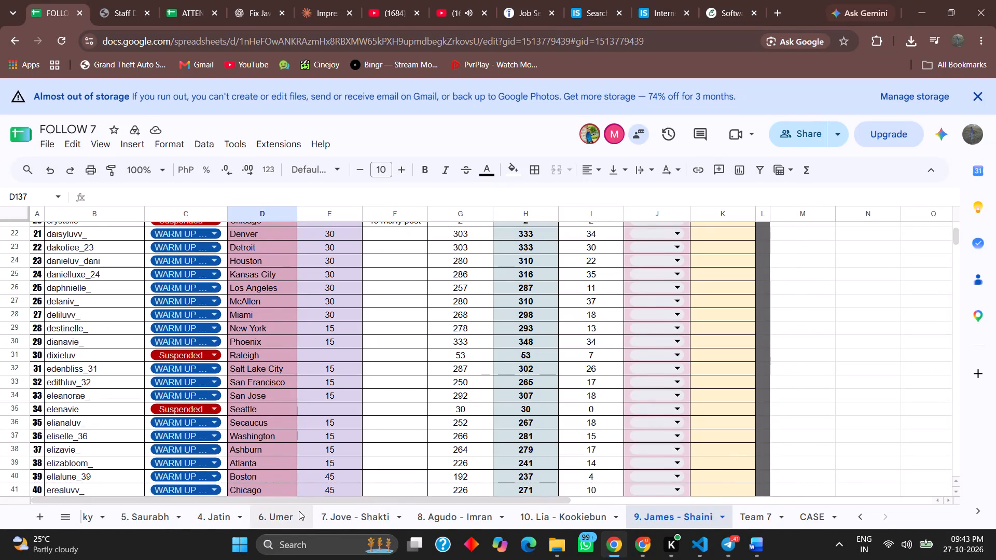
On the 6. Umer sheet, in row 29, the New York account, set column E to 49 and column G to 272.
left_click(297, 511)
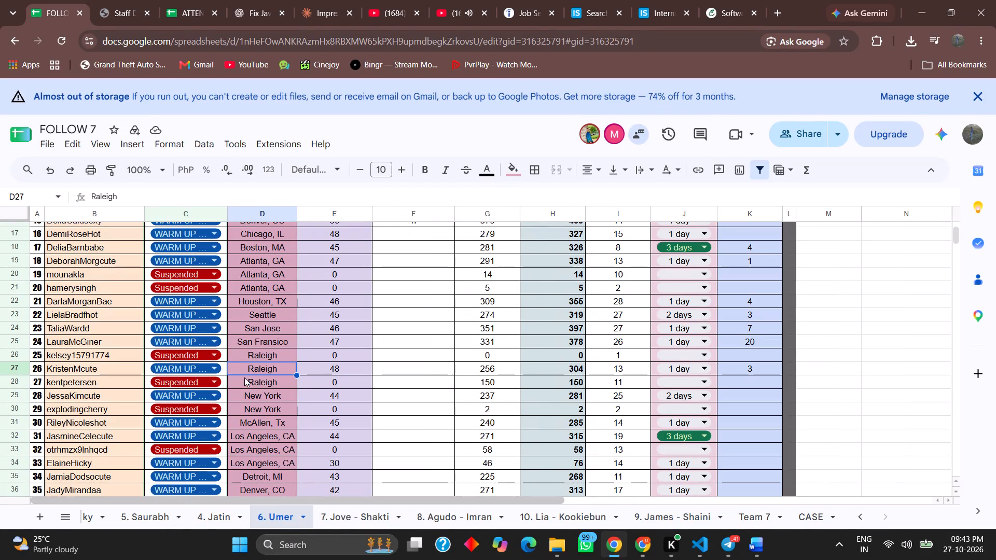
left_click(251, 395)
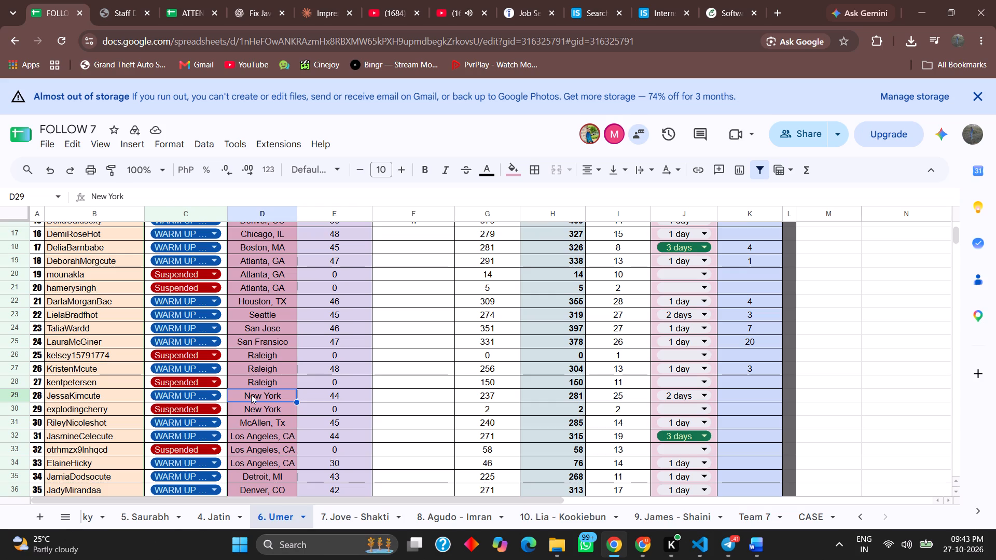
key("Right")
type("49")
key("Right")
key("Right")
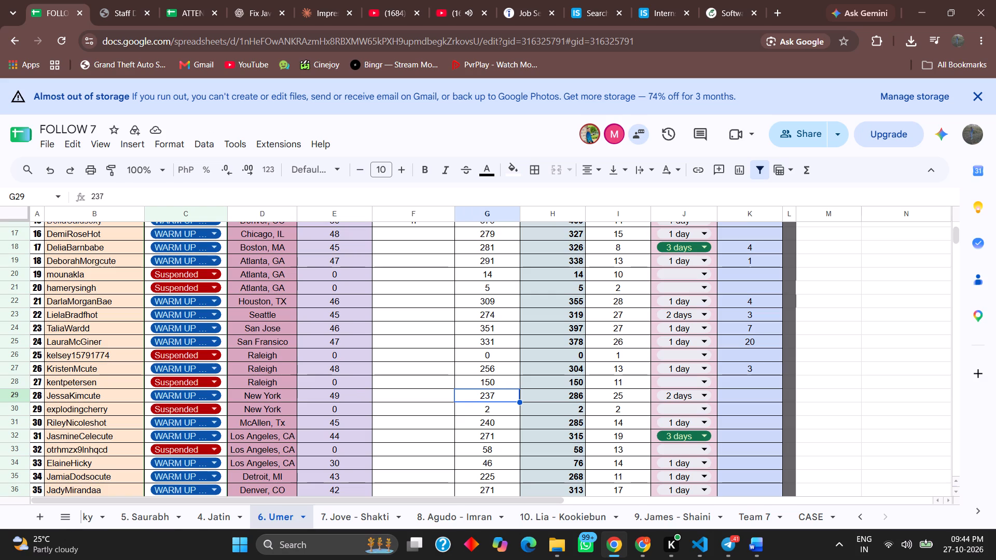
type("272")
key("Right")
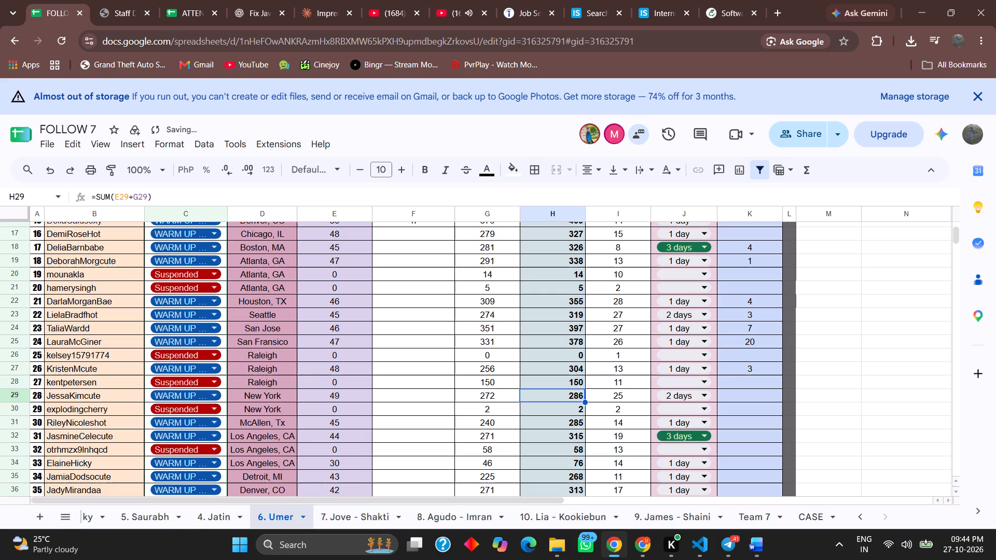
In the same New York row, set column I to 26, choose 1 day in column J and enter 2 in column K.
key("Right")
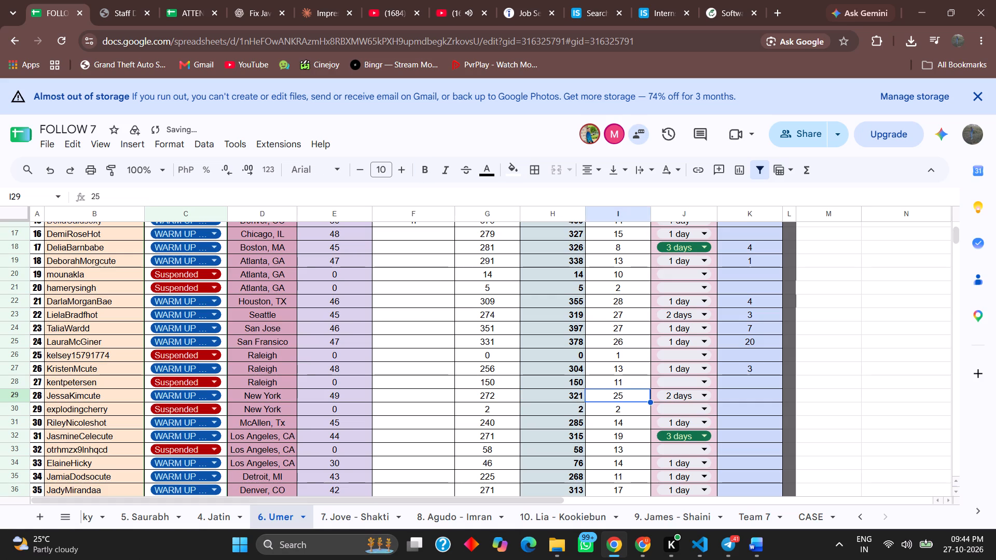
type("26")
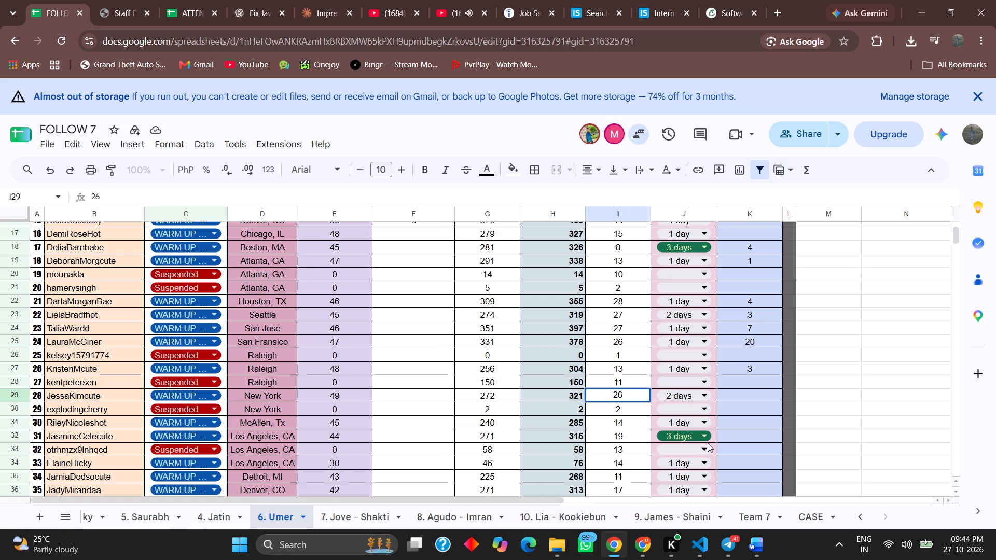
left_click(706, 393)
left_click(689, 415)
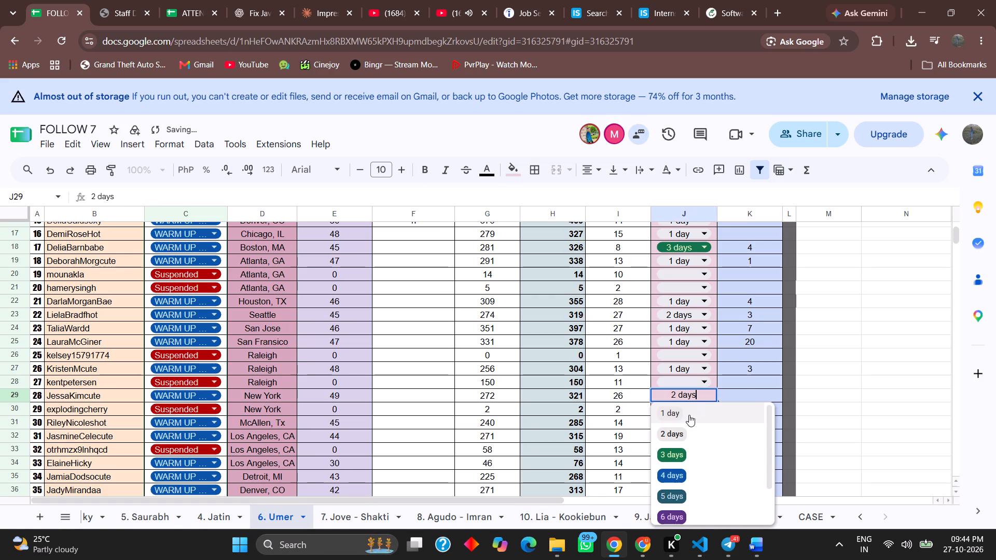
left_click(730, 393)
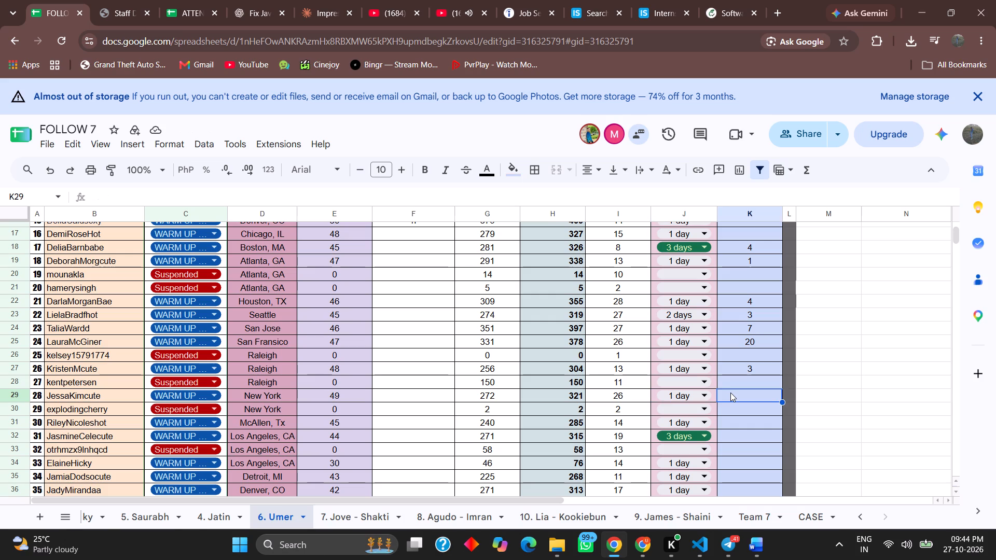
key("2")
key("Left")
key("Left")
key("Left")
key("Left")
key("Left")
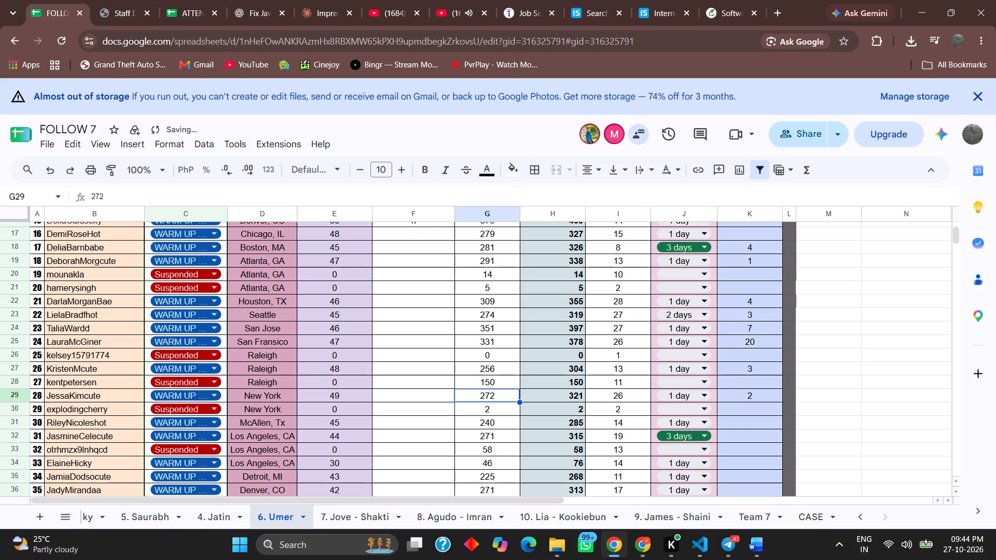
key("Left")
key("Left")
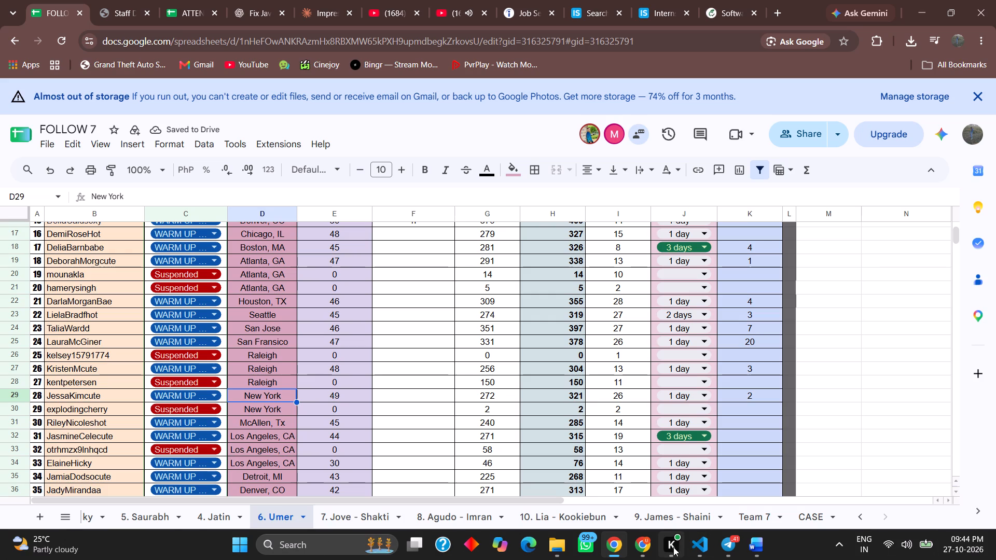
Open the 9. James - Shaini sheet again to check its list of accounts.
left_click(661, 522)
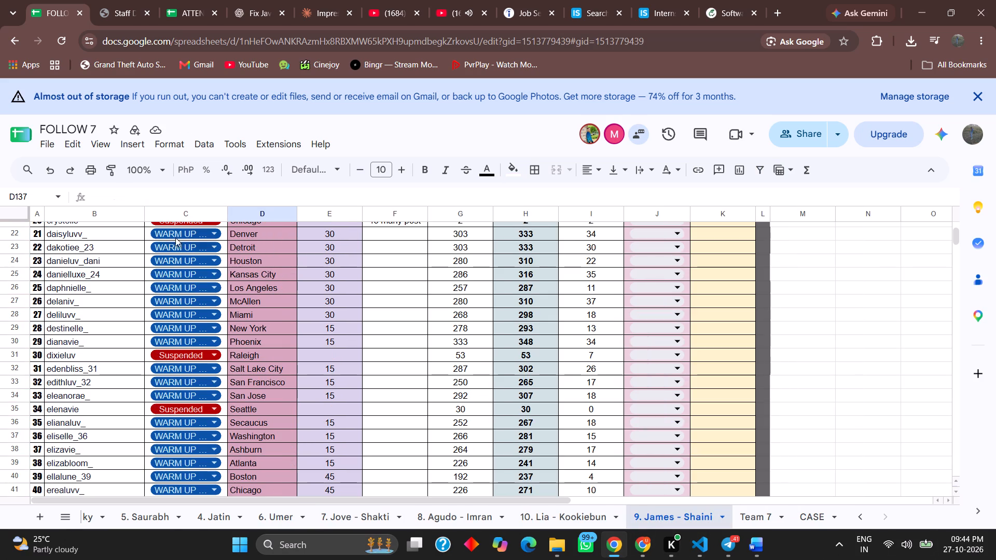
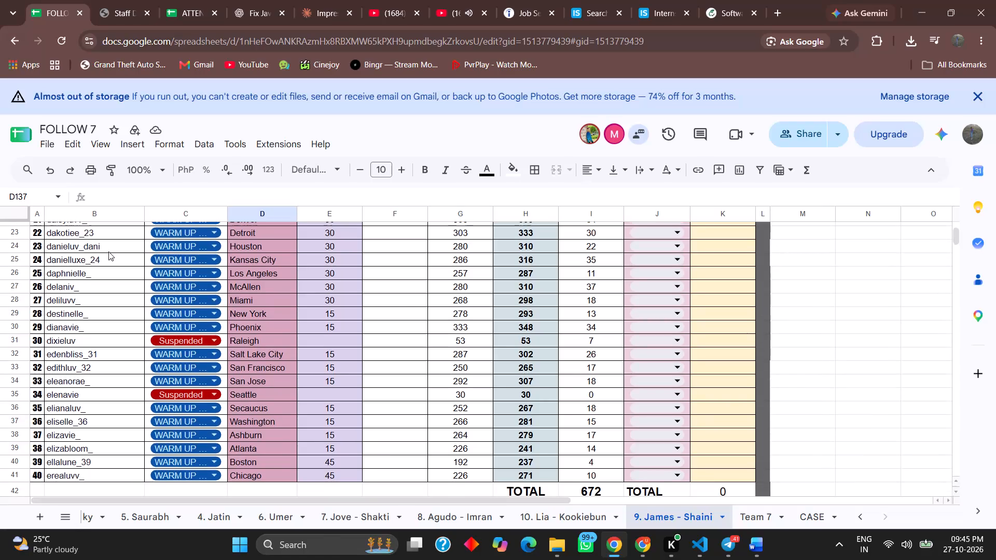
Return to the 6. Umer sheet and select the McAllen, Tx location cell in row 31.
left_click(293, 522)
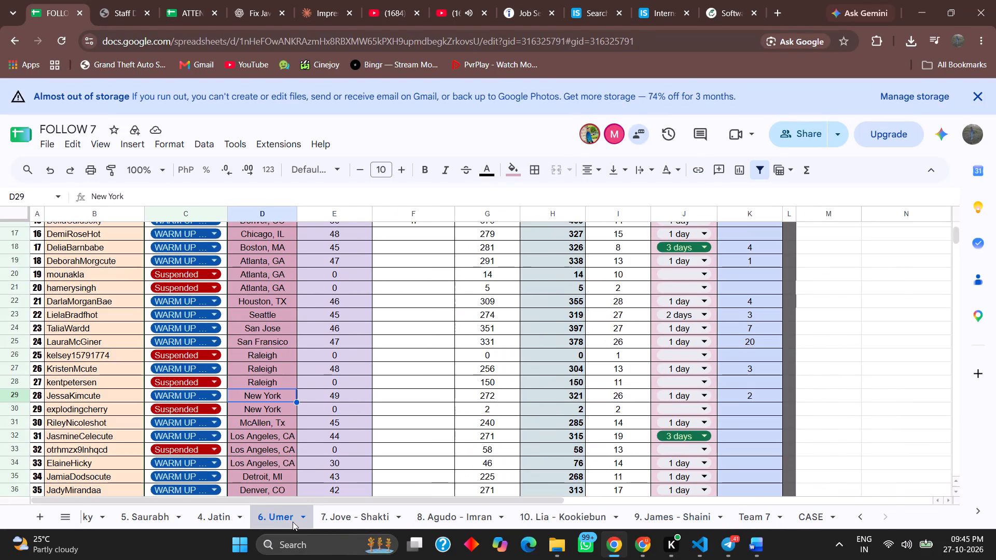
left_click(281, 518)
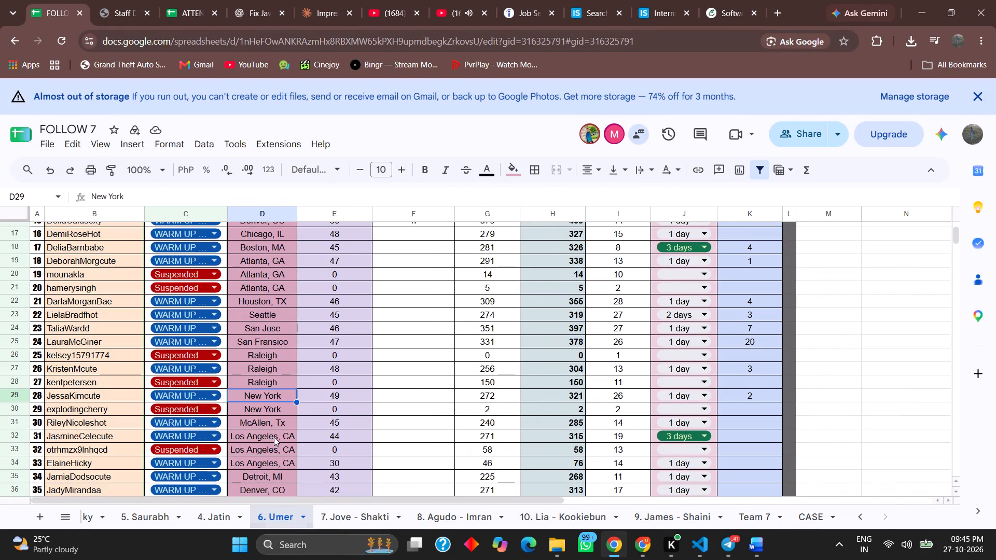
left_click(254, 409)
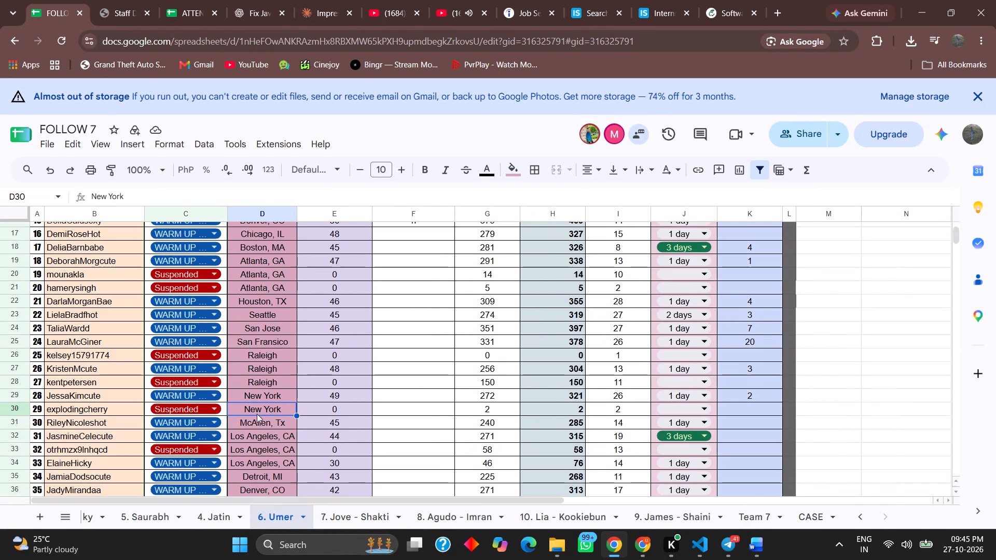
left_click(260, 421)
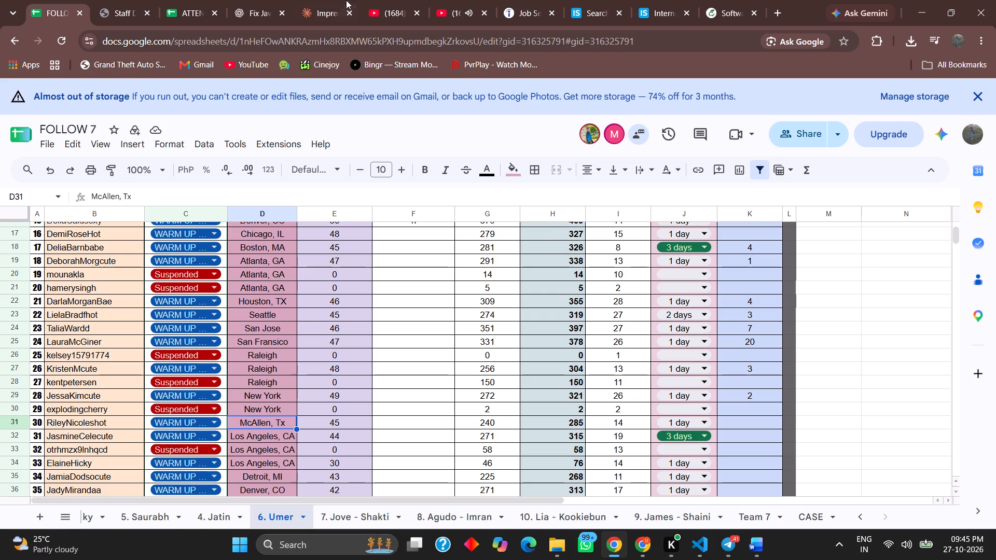
Switch to the YouTube music video and close the three job and internship search pages open beside it.
left_click(477, 0)
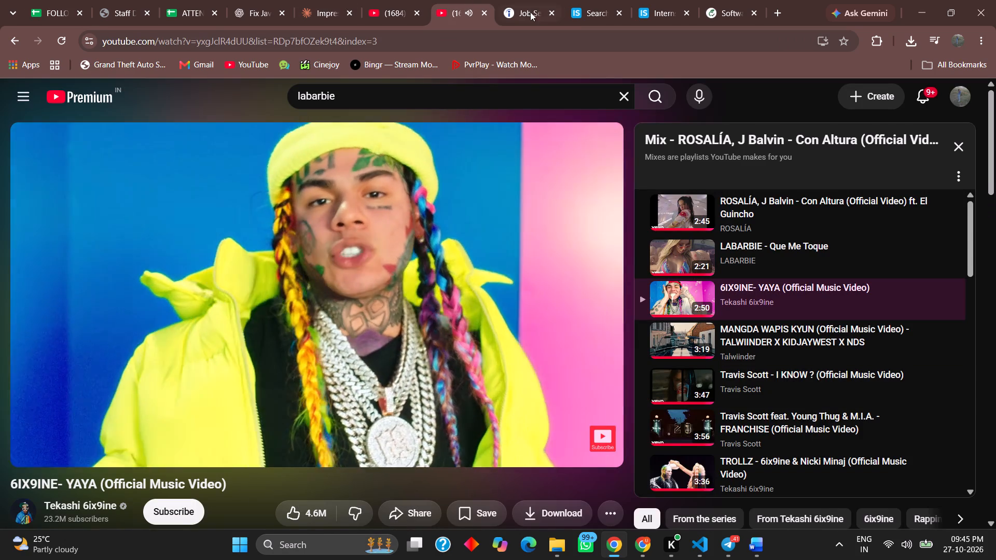
left_click(555, 12)
left_click(555, 12)
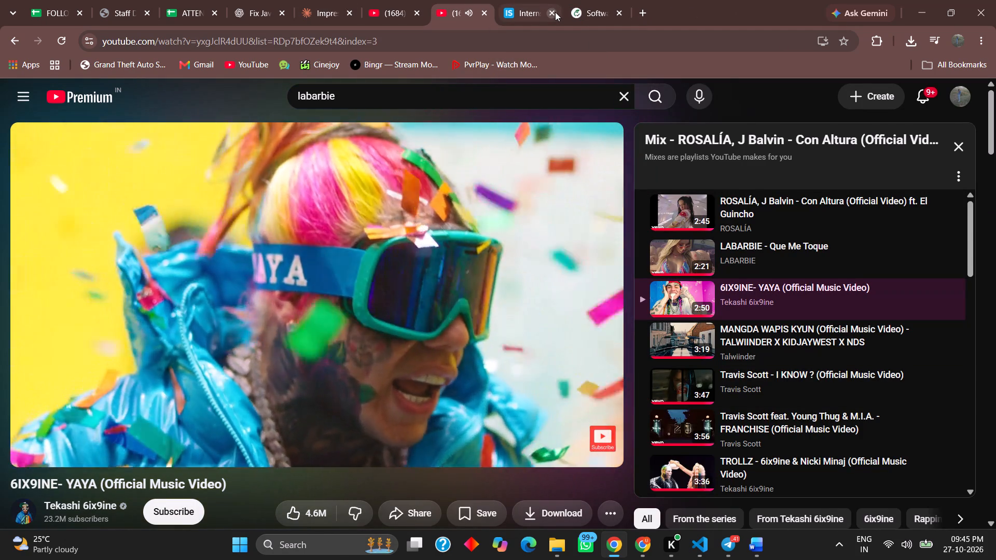
left_click(552, 14)
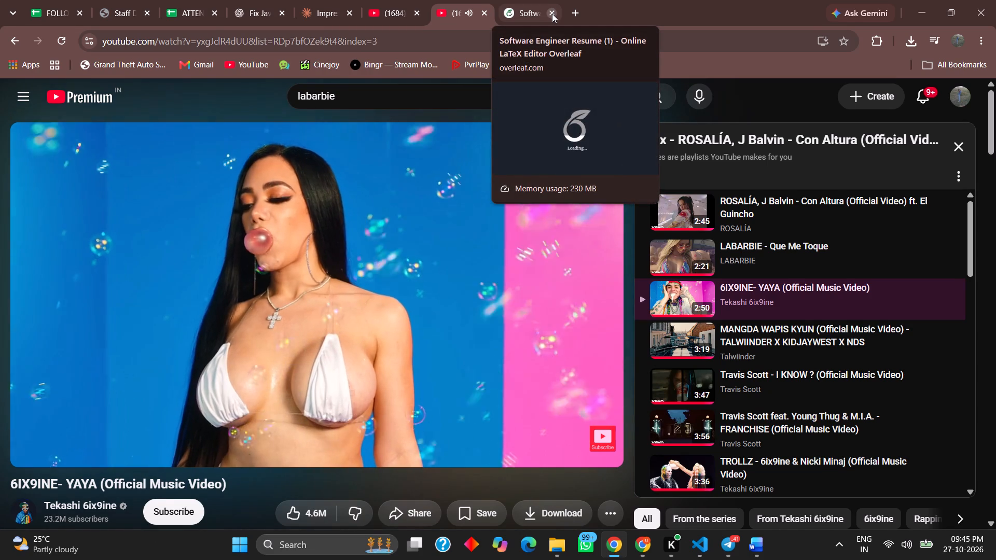
Look through the songs in the Mix playlist beside the playing video.
scroll(802, 316, "down", 3)
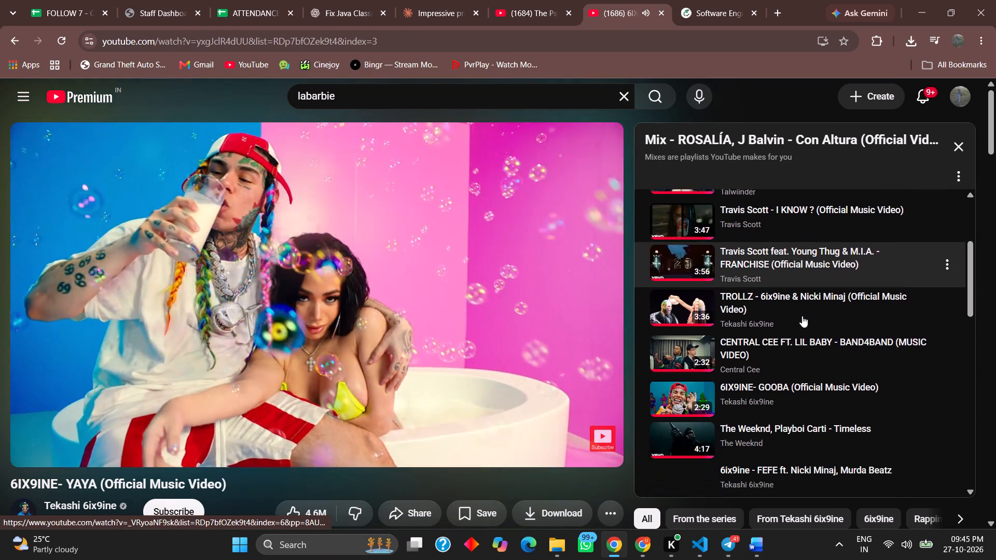
scroll(802, 316, "down", 3)
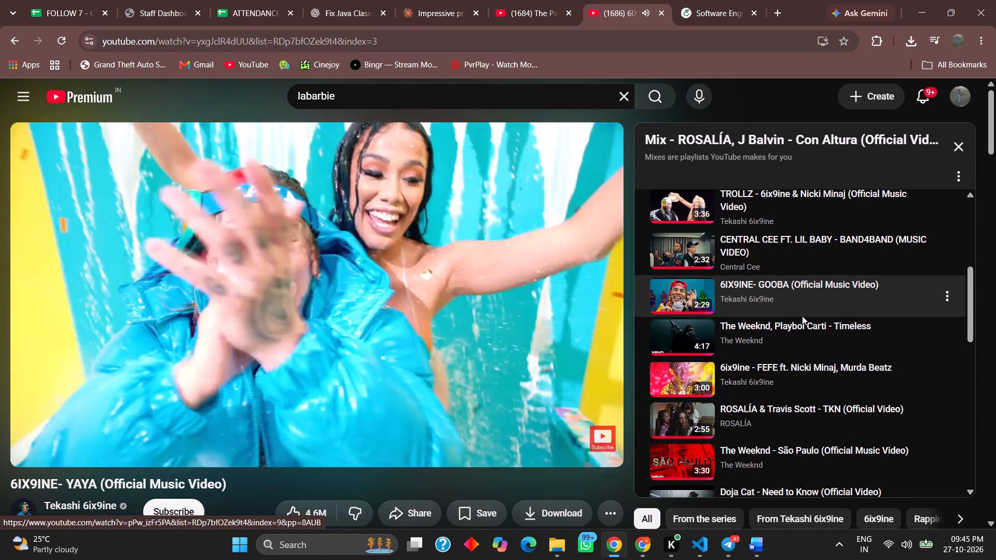
scroll(802, 316, "down", 2)
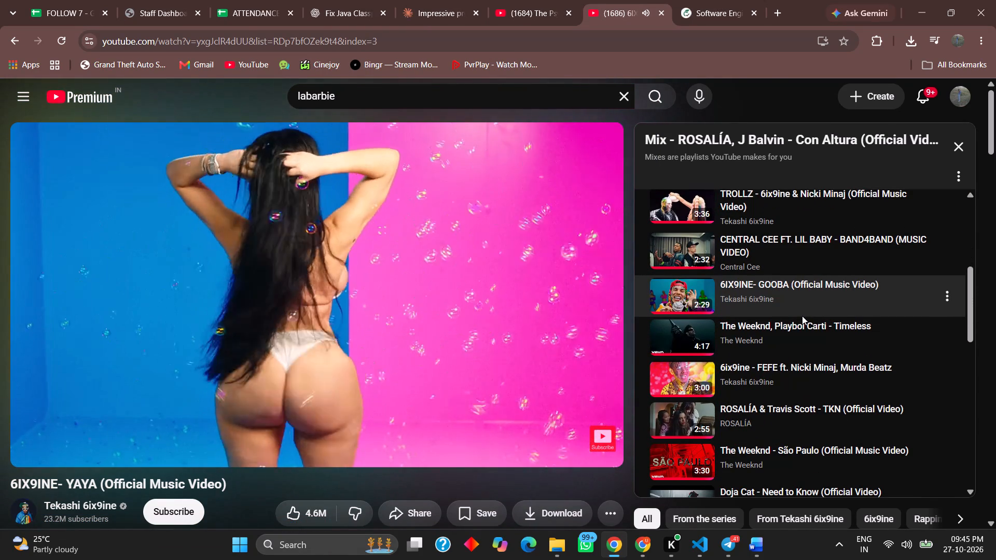
scroll(802, 316, "down", 2)
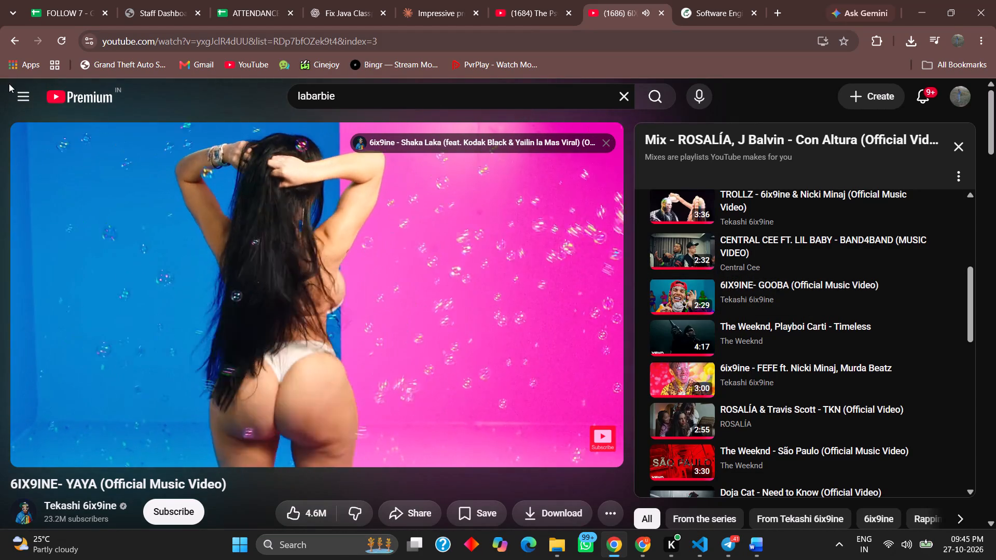
Open the YouTube watch history, find CHROMAZZ - Famosa (Official Video) among Friday's entries and play it.
left_click(15, 87)
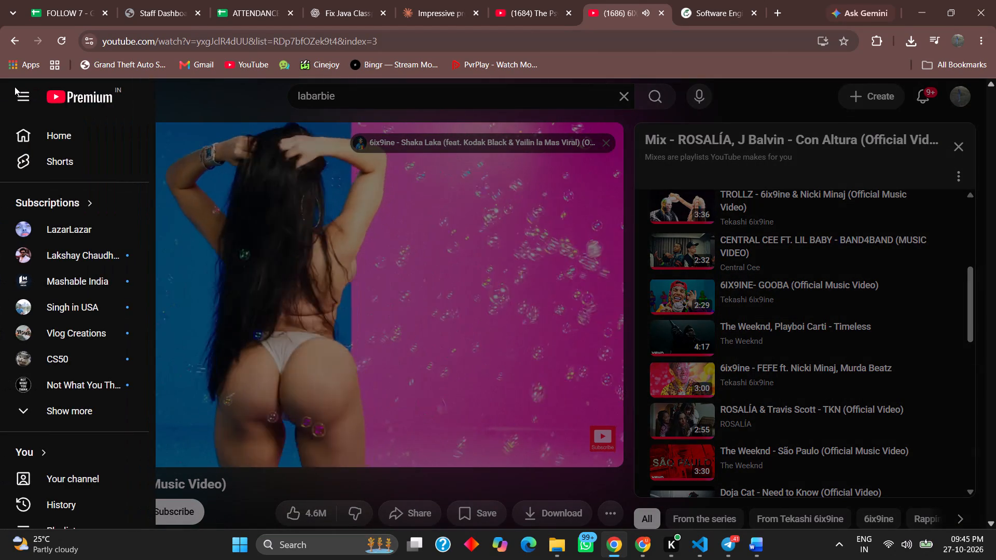
scroll(76, 312, "down", 1)
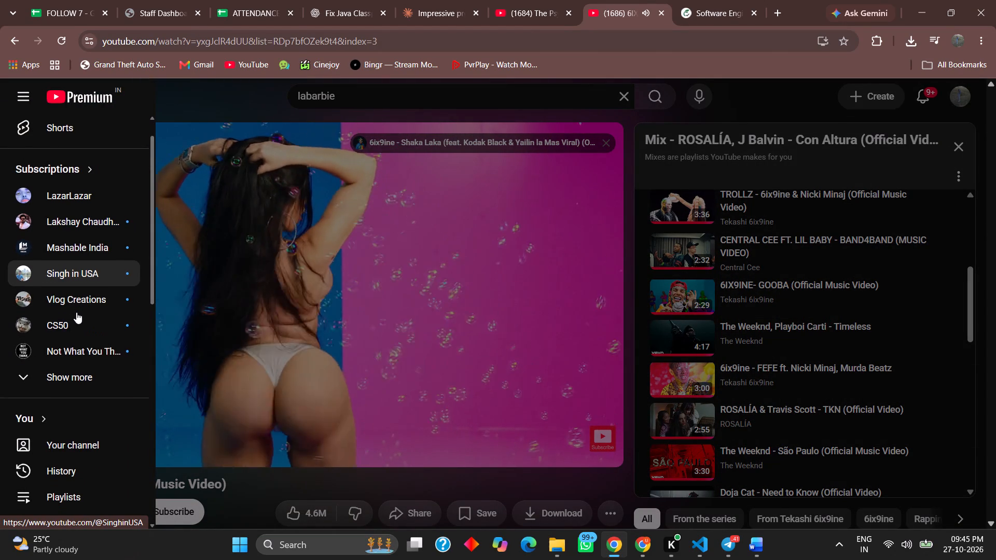
scroll(76, 312, "down", 1)
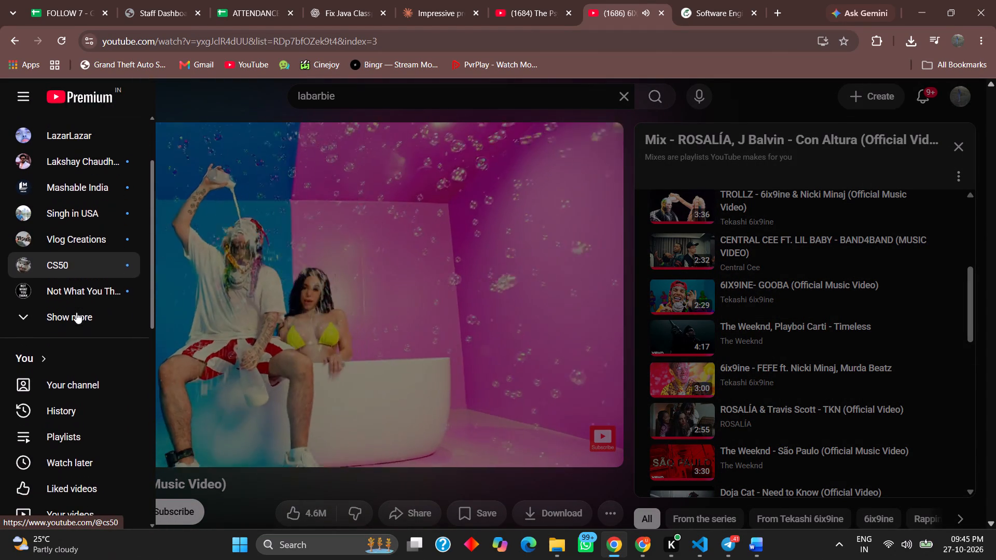
scroll(73, 471, "down", 1)
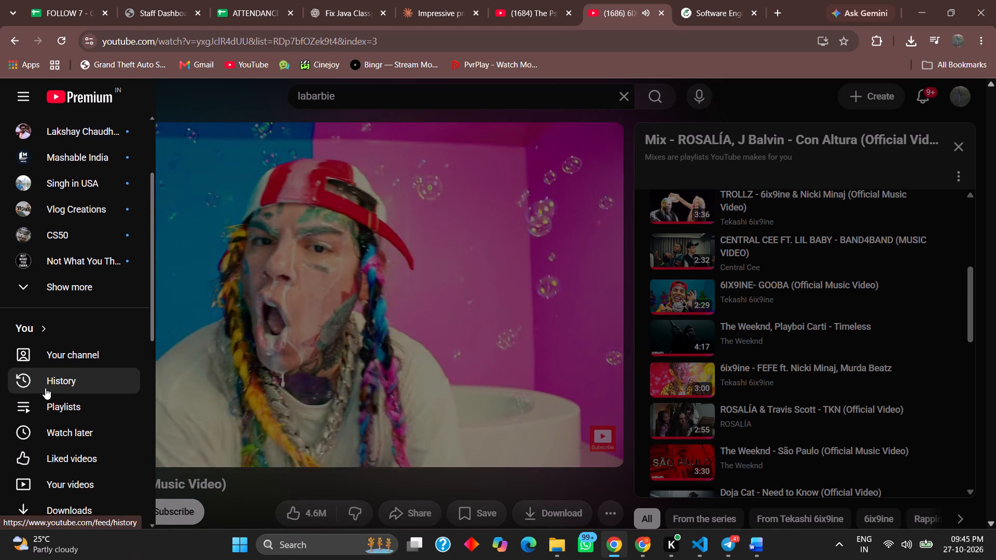
left_click(45, 388)
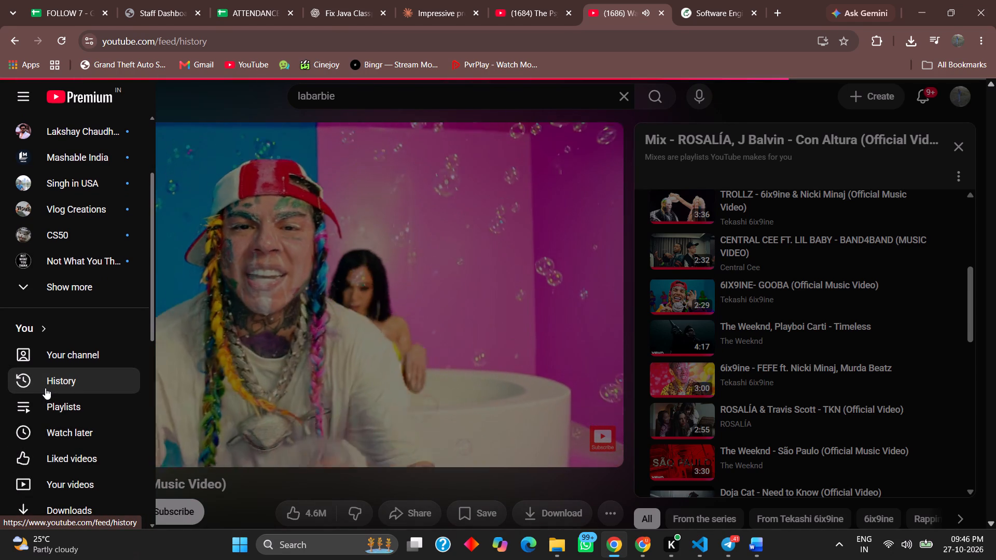
scroll(291, 366, "down", 3)
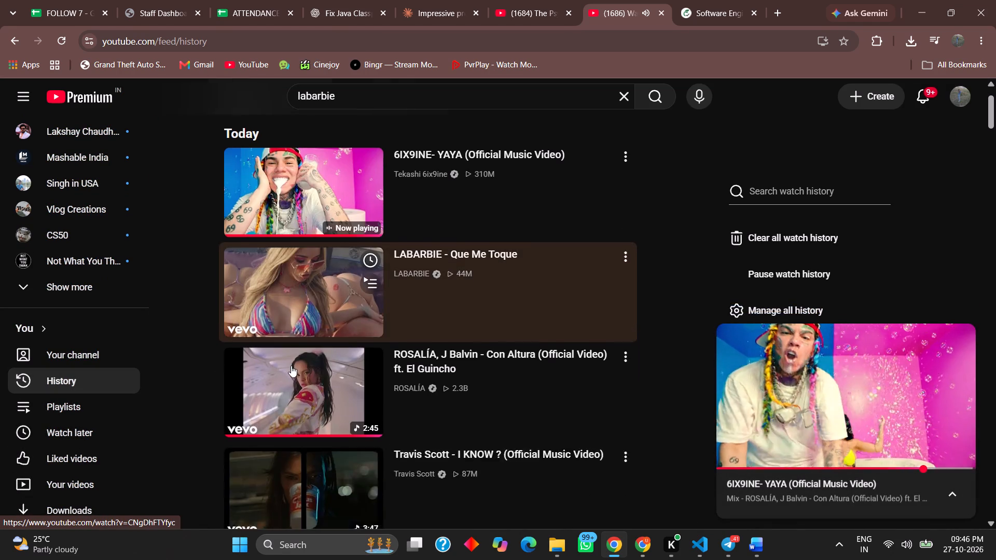
scroll(291, 366, "down", 9)
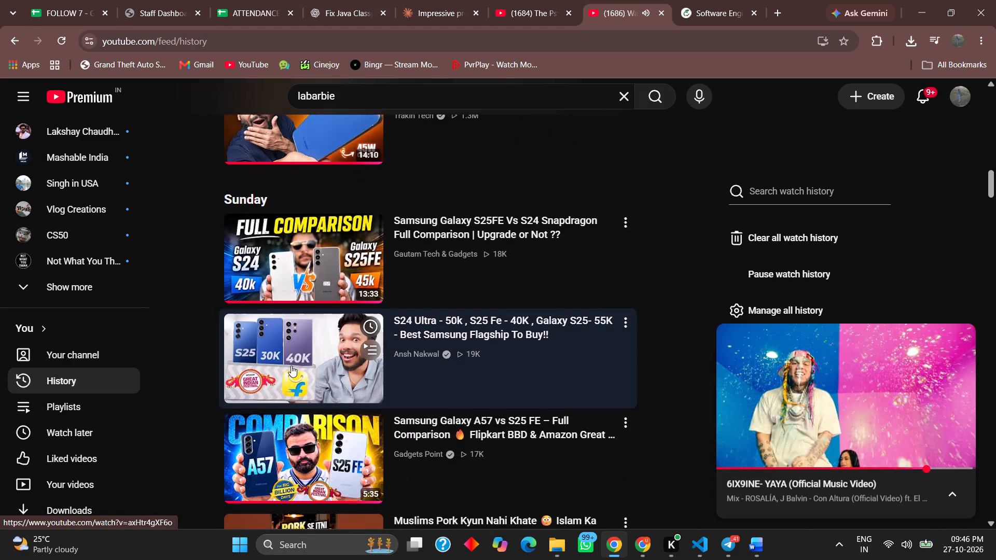
scroll(393, 367, "down", 5)
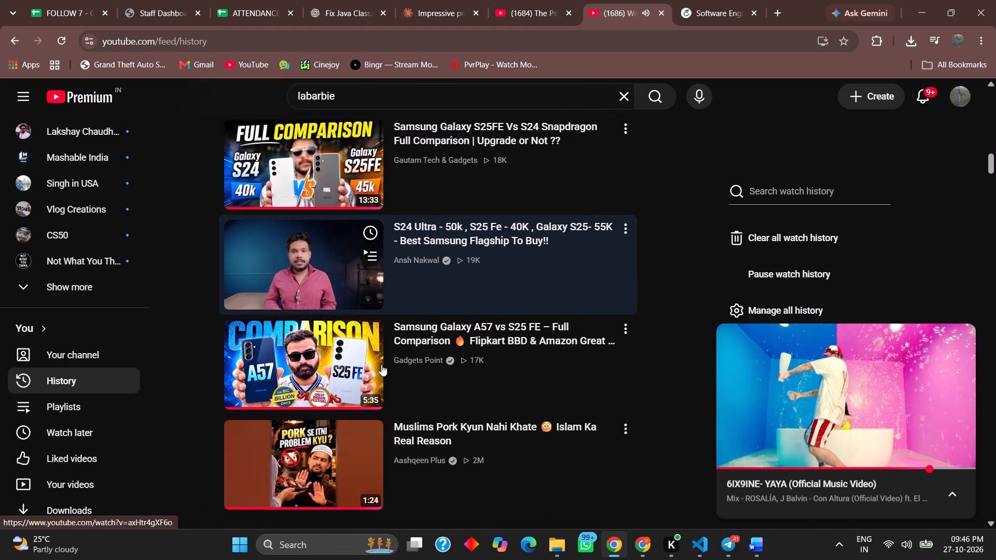
scroll(430, 396, "down", 3)
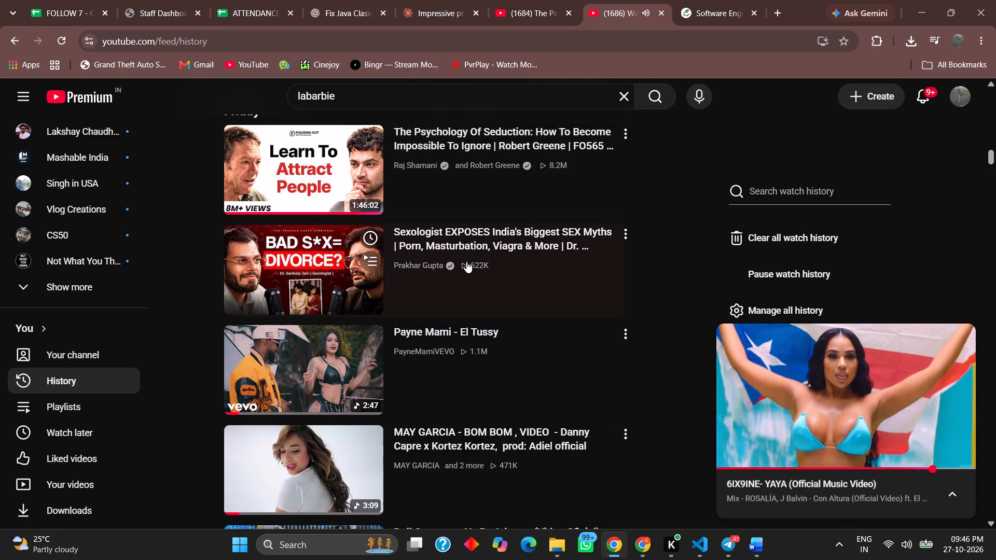
scroll(538, 264, "down", 2)
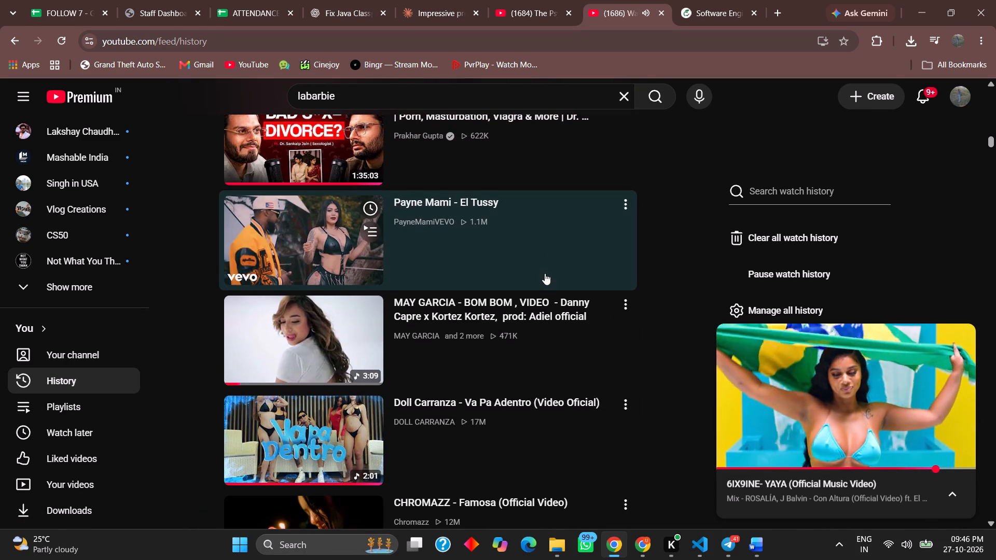
scroll(529, 242, "down", 2)
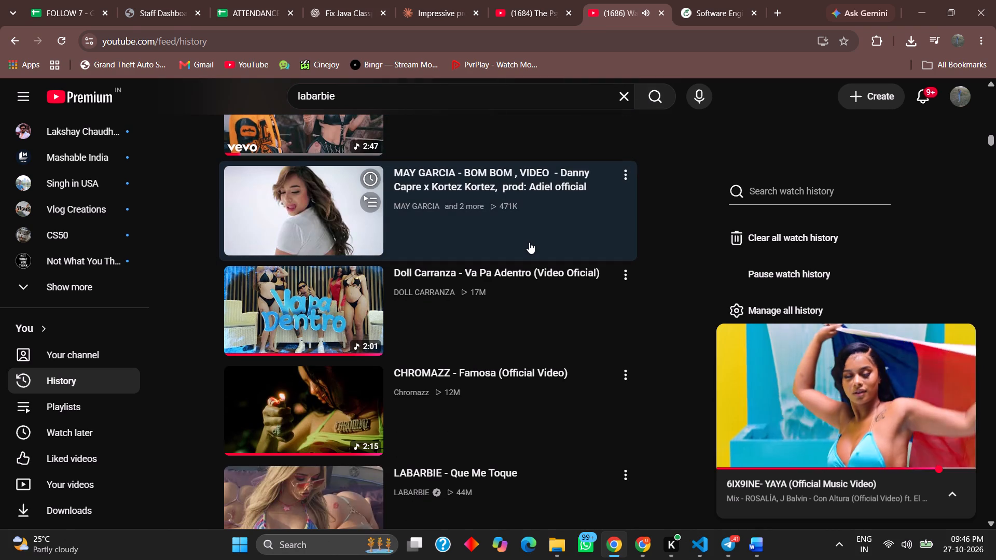
scroll(529, 242, "down", 1)
left_click(317, 355)
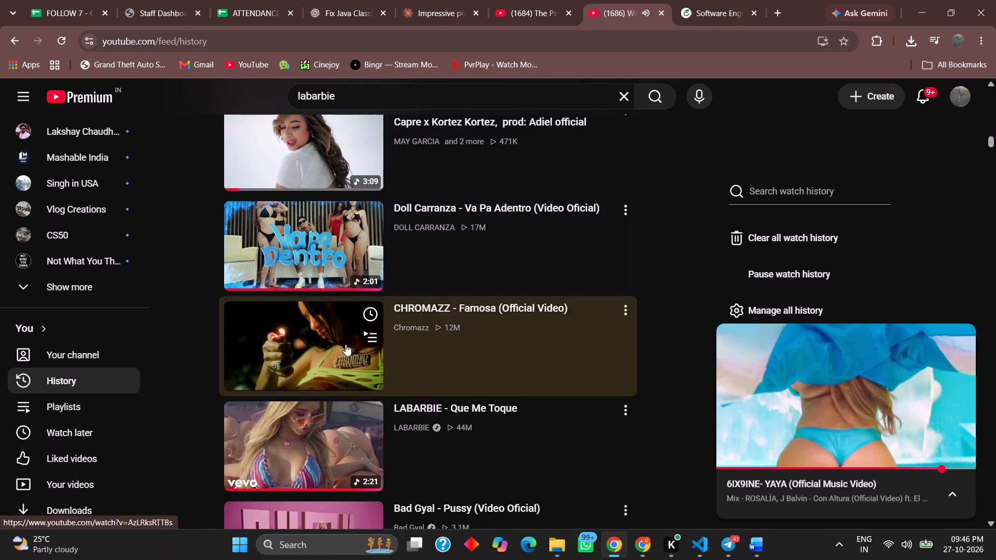
scroll(424, 310, "down", 3)
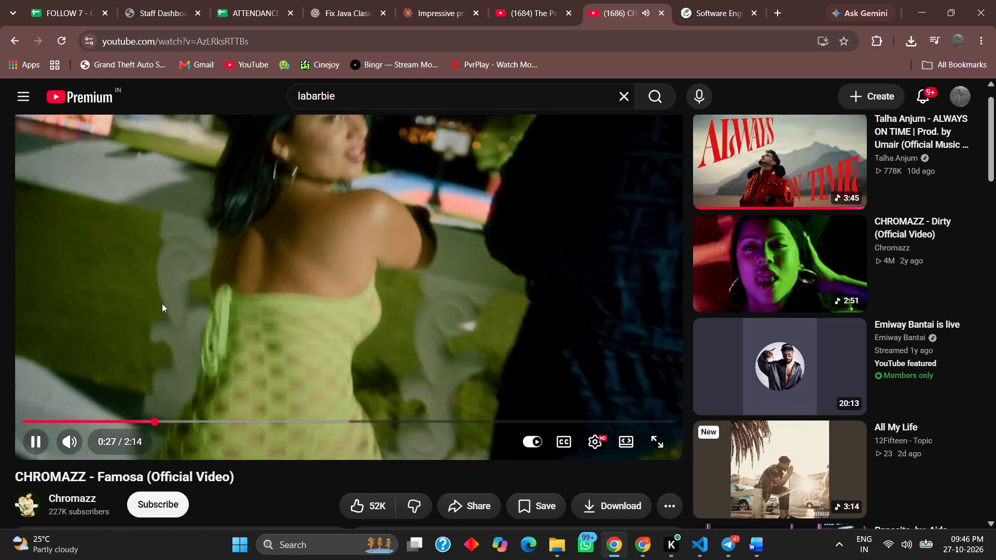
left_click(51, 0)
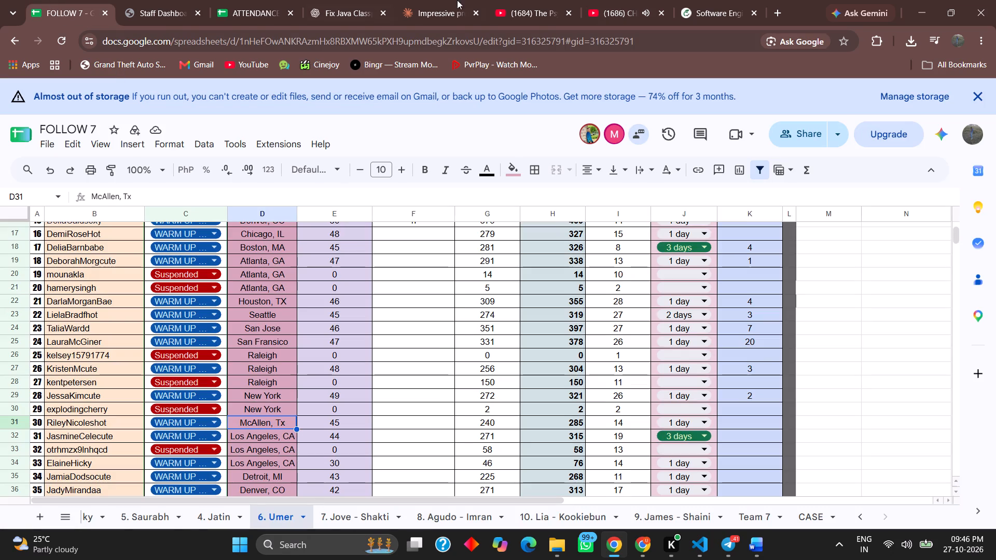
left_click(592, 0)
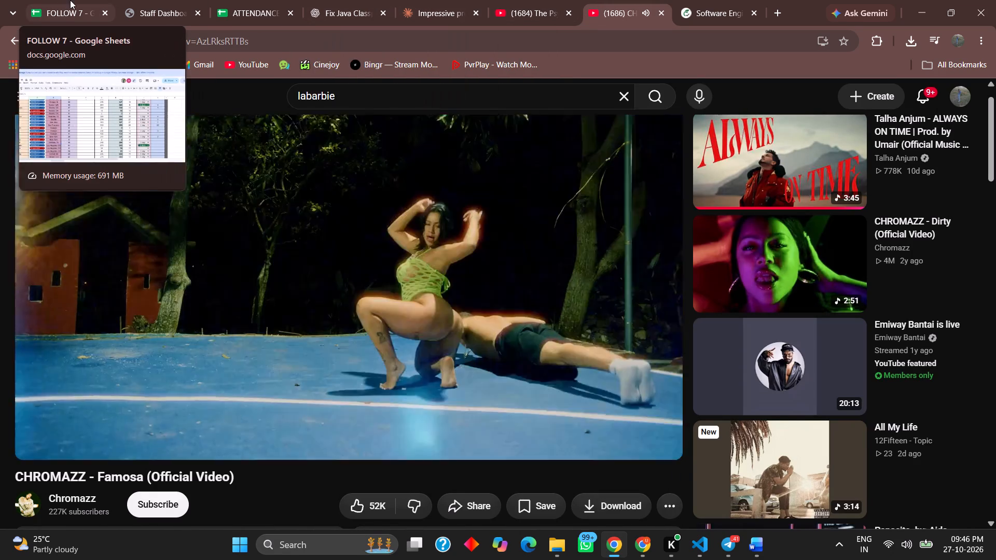
Back on FOLLOW 7's 6. Umer sheet, in row 31, the McAllen account, set column G to 278 and column I to 21.
left_click(71, 0)
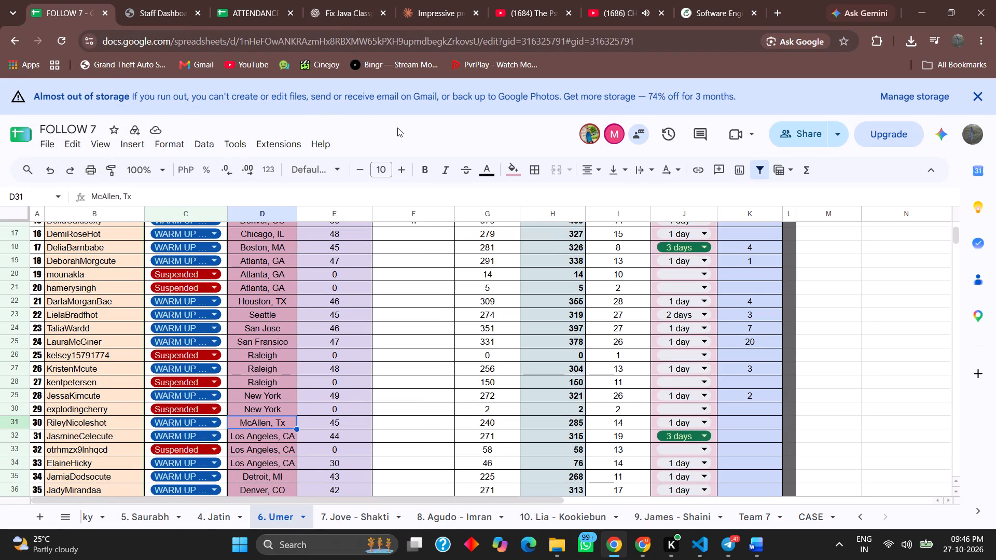
scroll(319, 407, "down", 2)
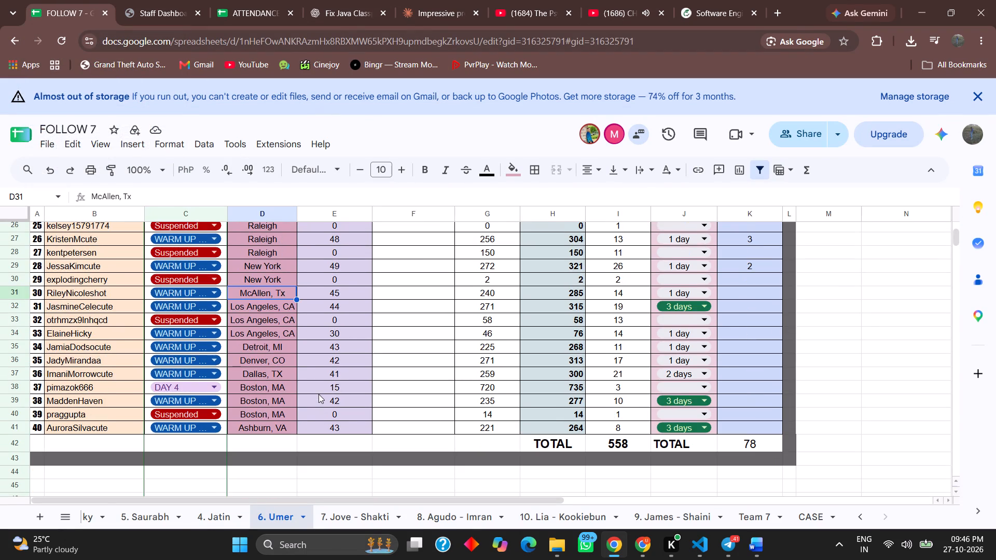
key("Right")
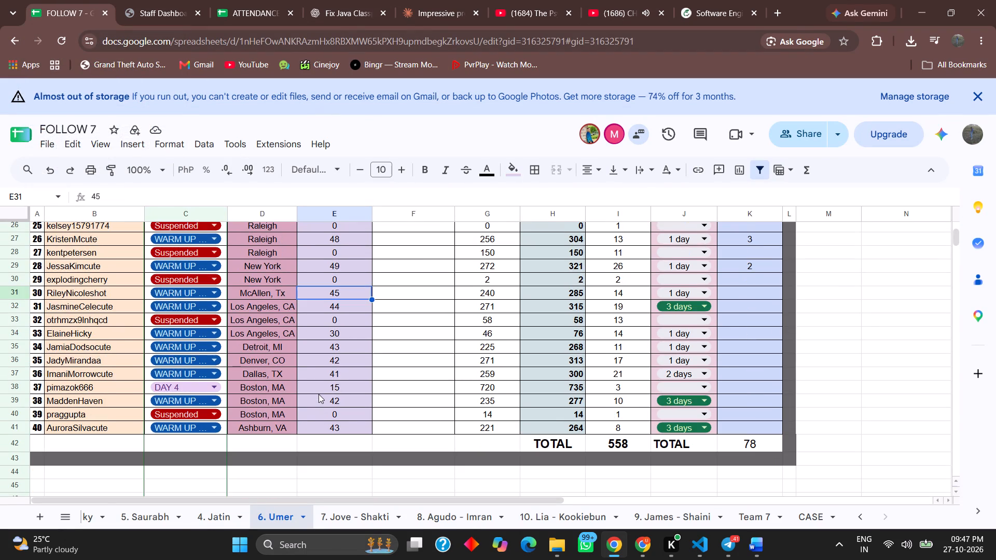
key("Right")
key("Right")
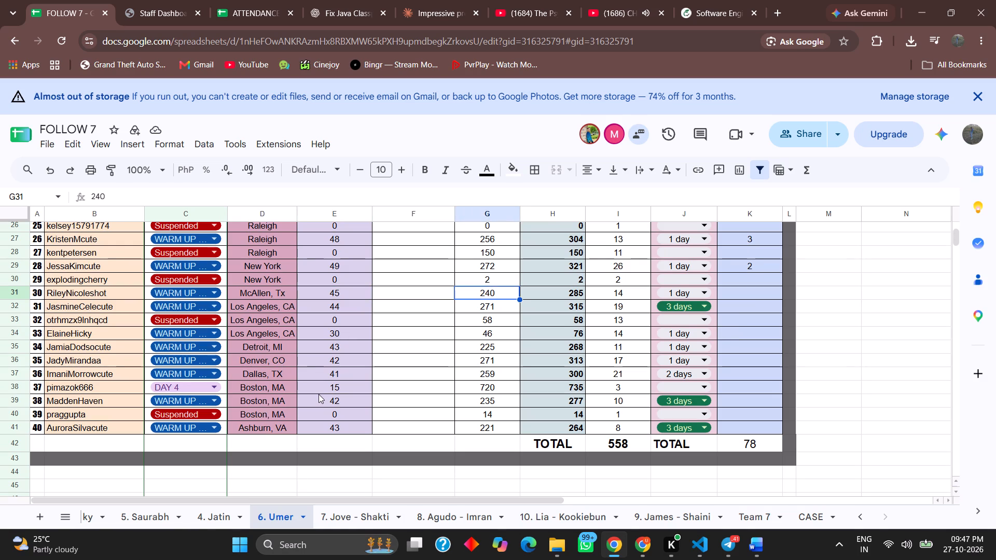
type("278")
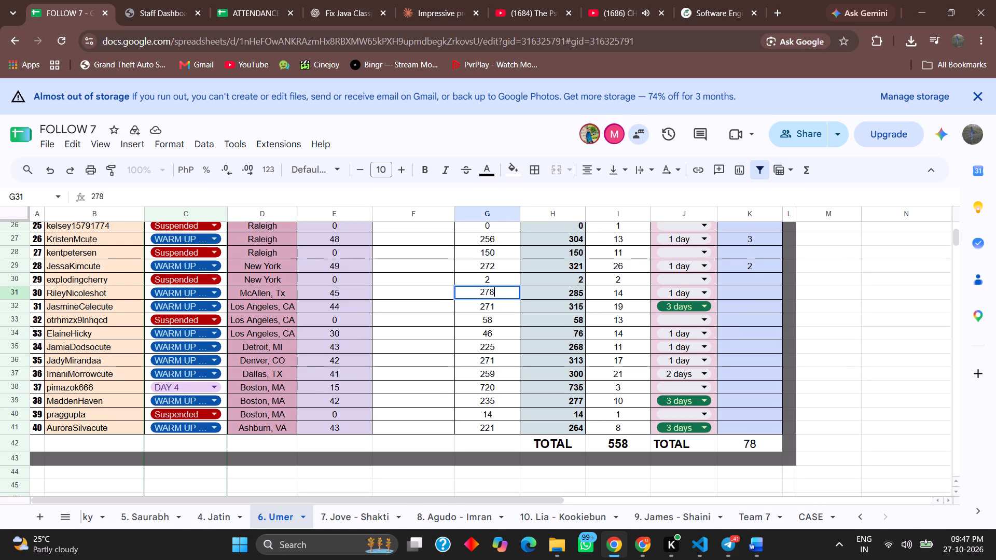
key("Right")
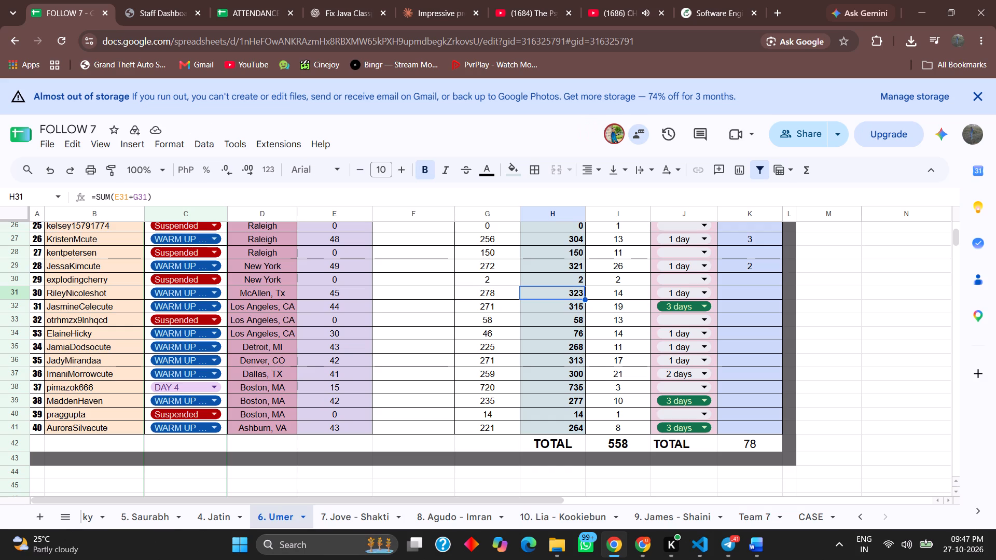
key("Right")
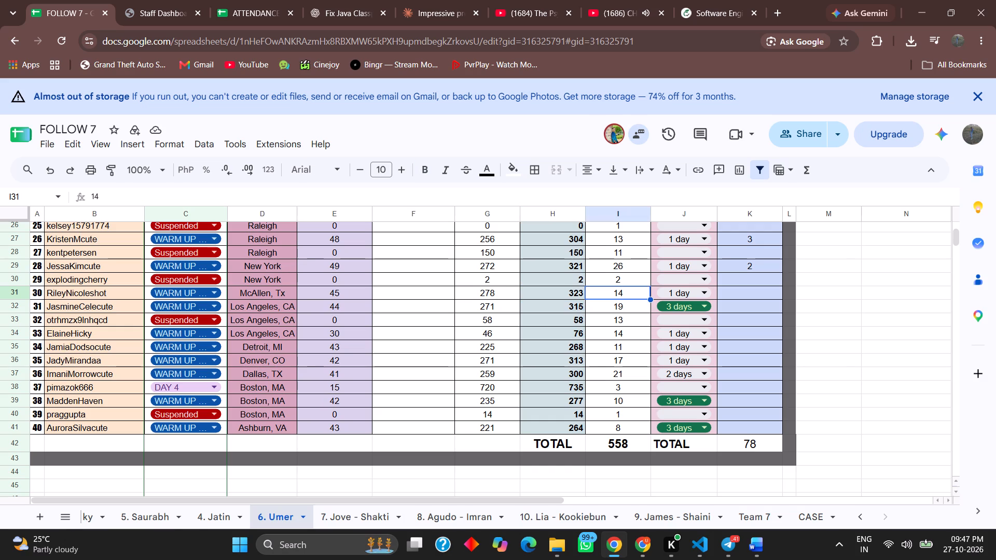
type("21")
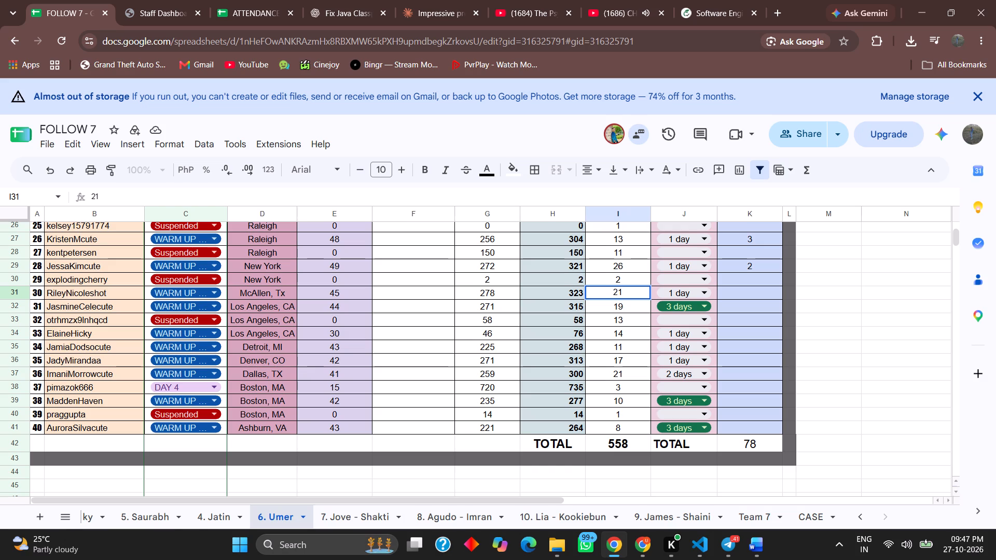
key("Right")
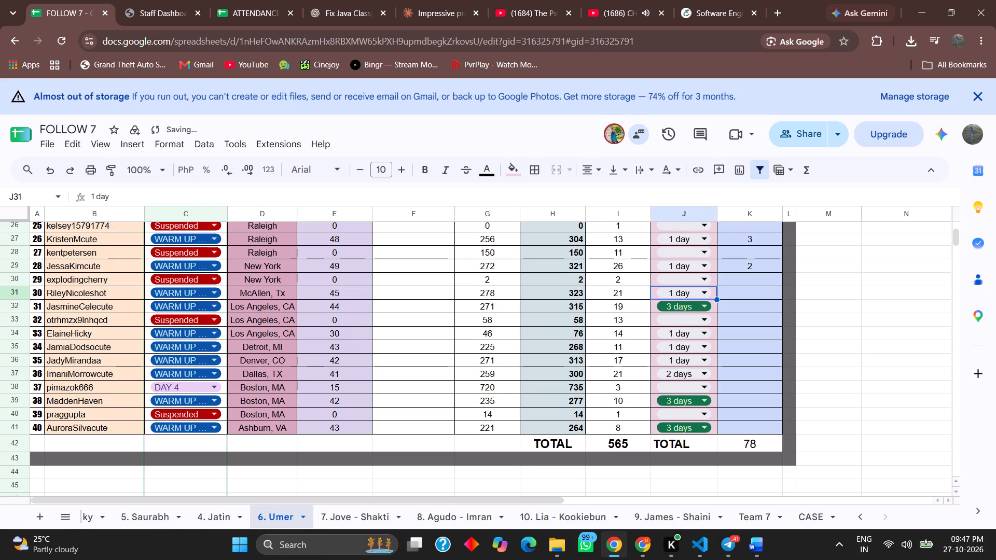
In the same McAllen row, enter 5 in column K and return to the location cell in column D.
key("Right")
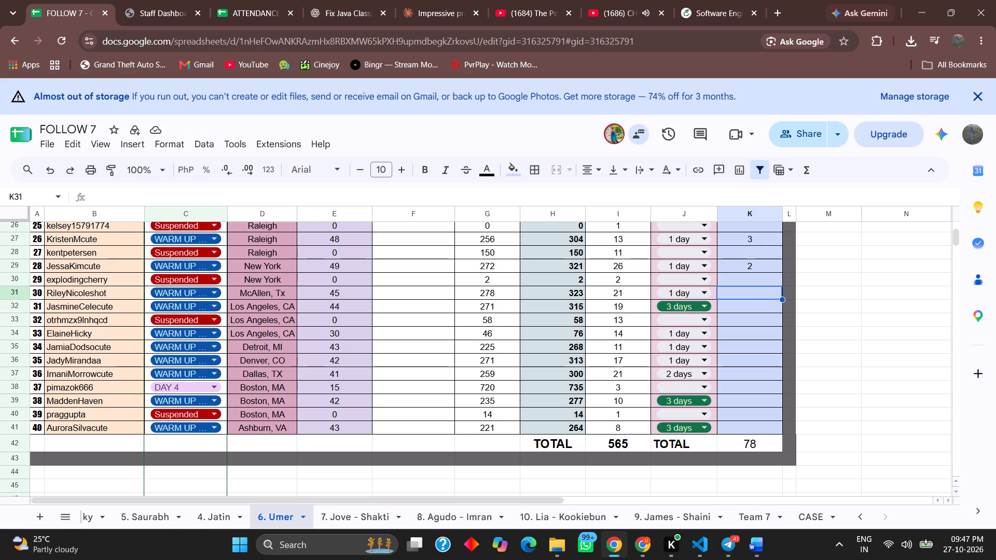
key("5")
key("Left")
key("Left")
key("Left")
key("Left")
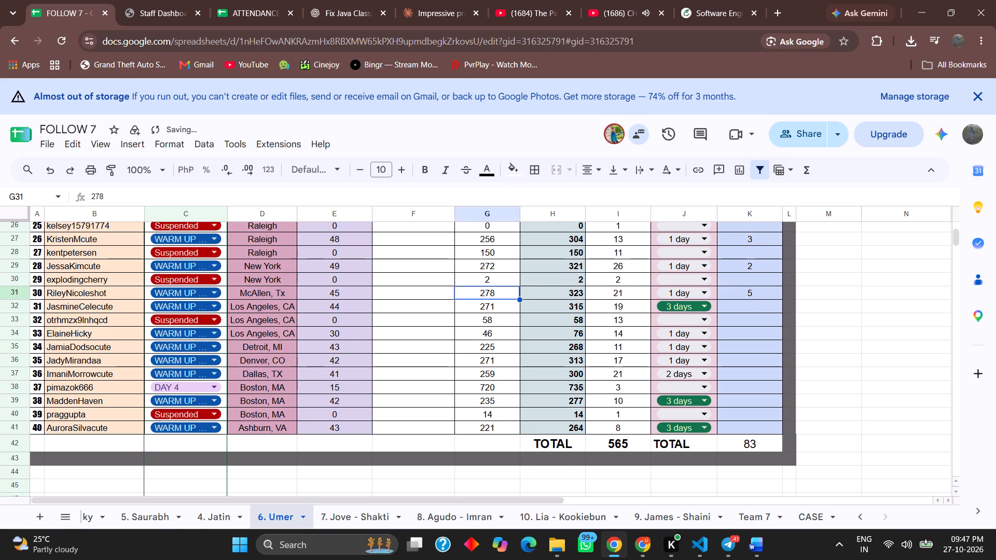
key("Left")
key("Left")
key("Left")
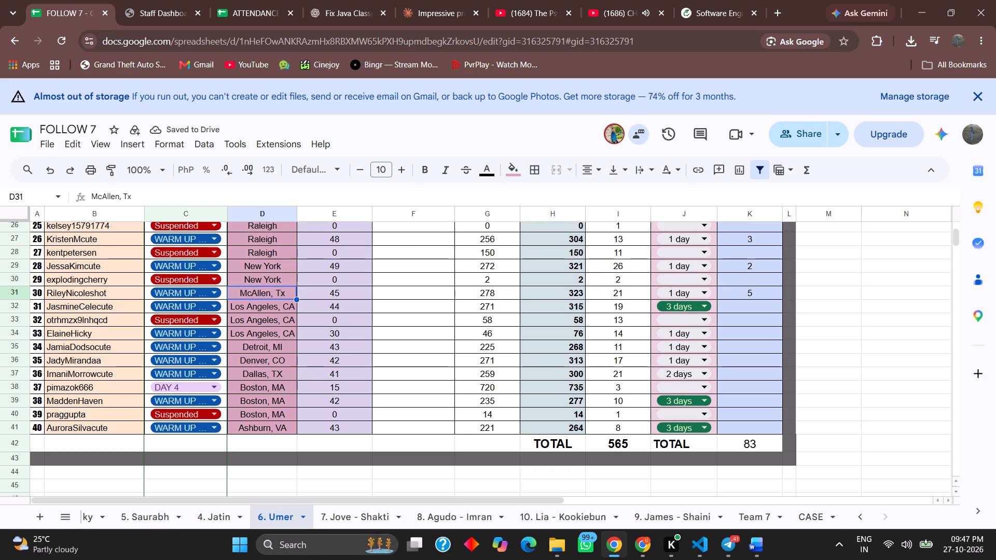
Open the 9. James - Shaini sheet again to check its list of accounts.
left_click(703, 526)
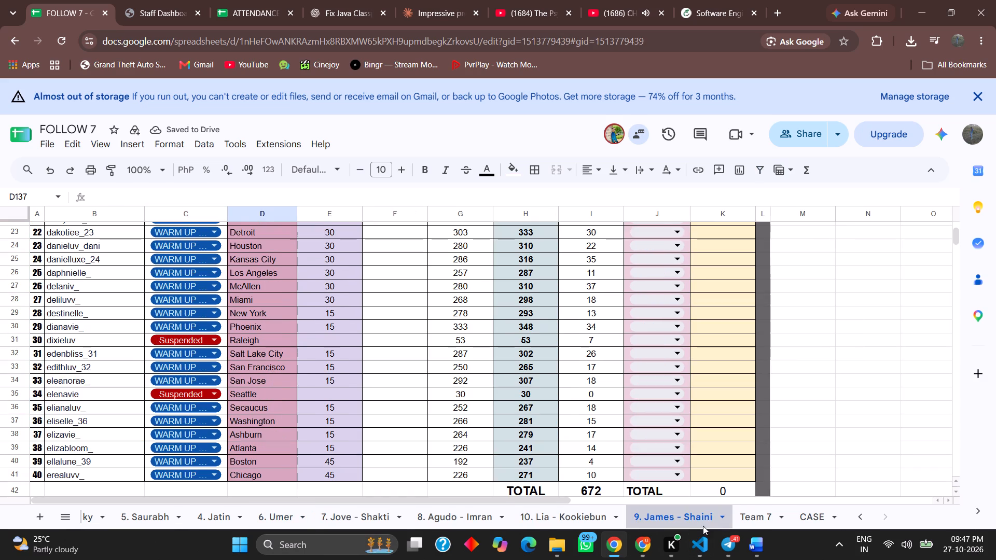
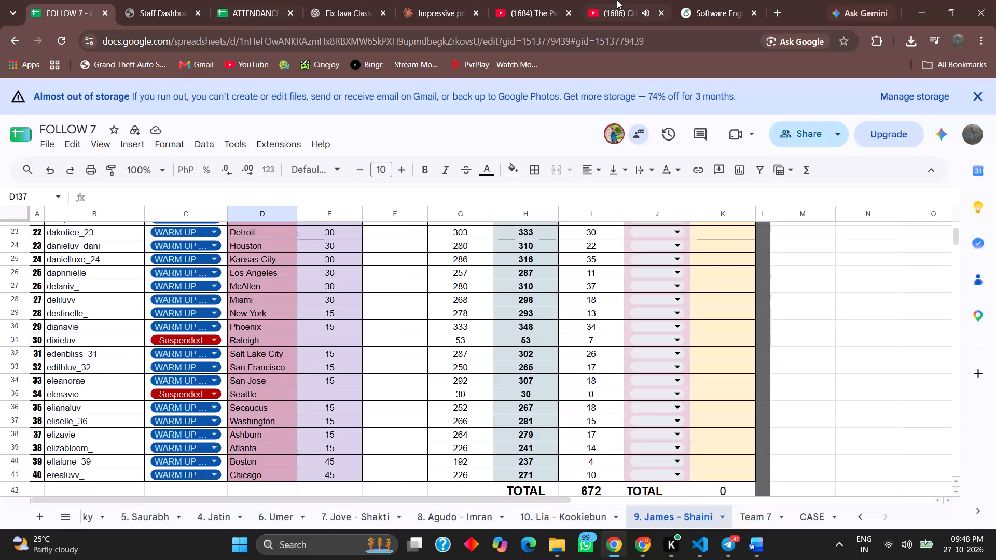
Switch to the YouTube video CHROMAZZ - Famosa (Official Video) and rewind it to about 0:23.
left_click(622, 0)
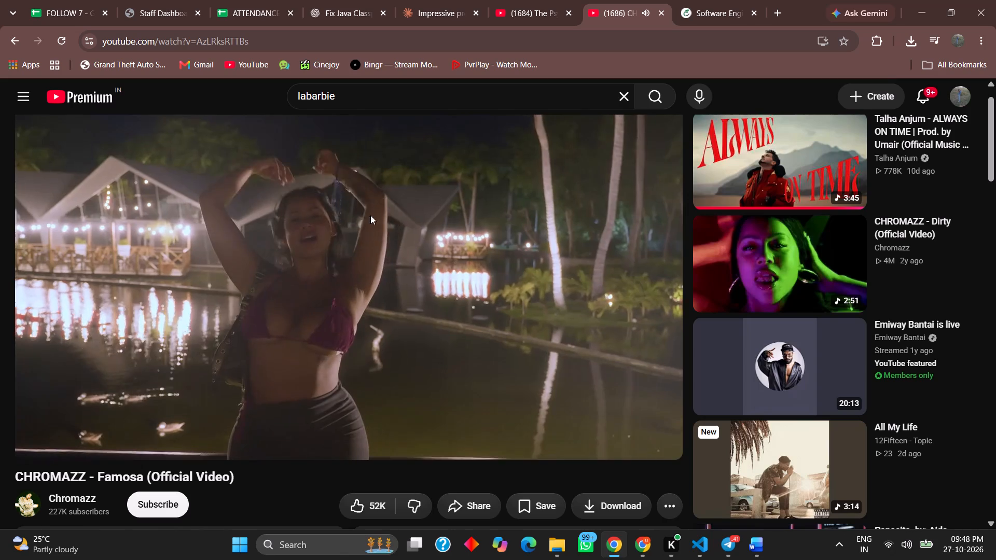
key("Left")
key("Left")
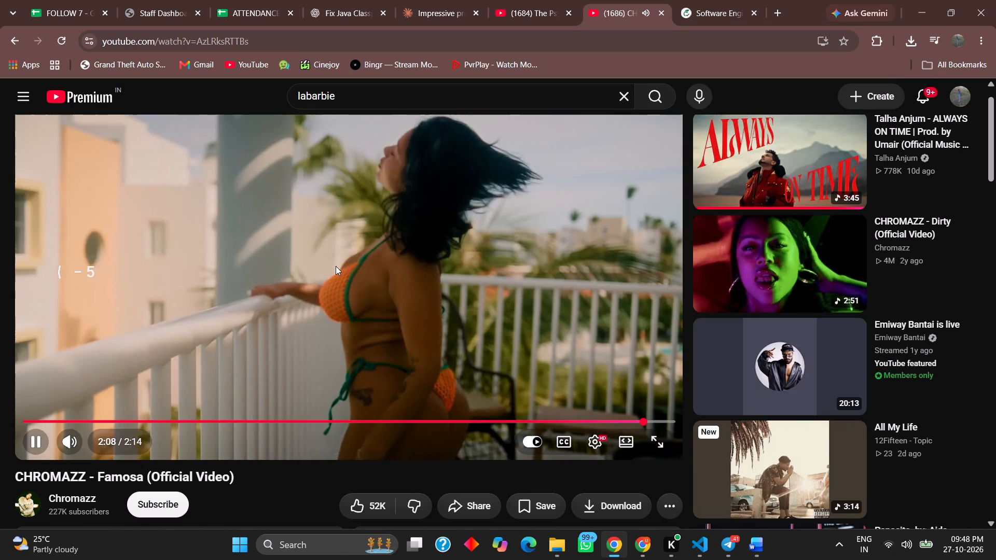
key("Left")
key("Left")
key("Left")
key("Left")
key("Left")
key("Left")
key("Left")
key("Left")
key("Left")
key("Left")
key("Left")
key("Left")
key("Left")
key("Left")
key("Left")
key("Left")
key("Left")
key("Left")
key("Left")
key("Left")
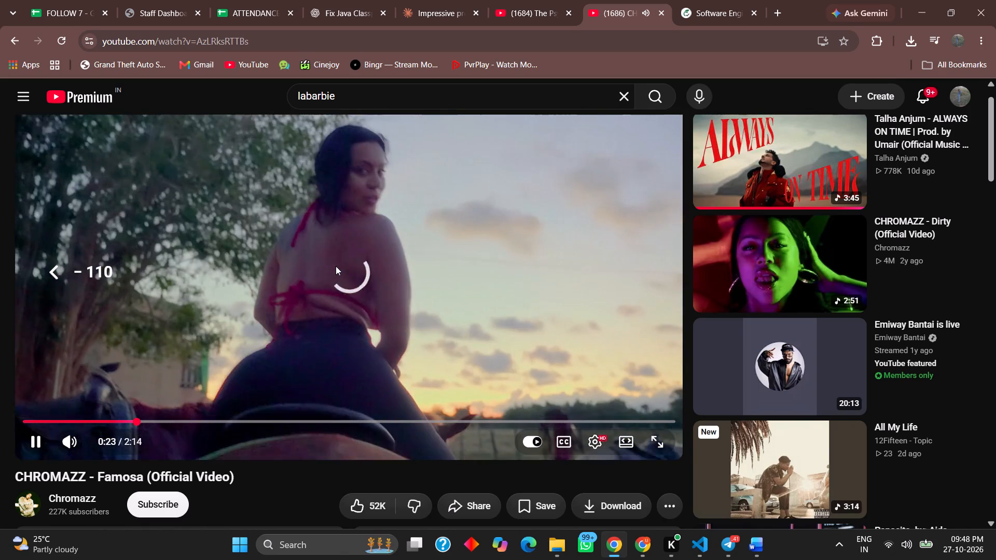
Skip the Famosa video forward by 35 seconds in total, in 5-second jumps.
key("Right")
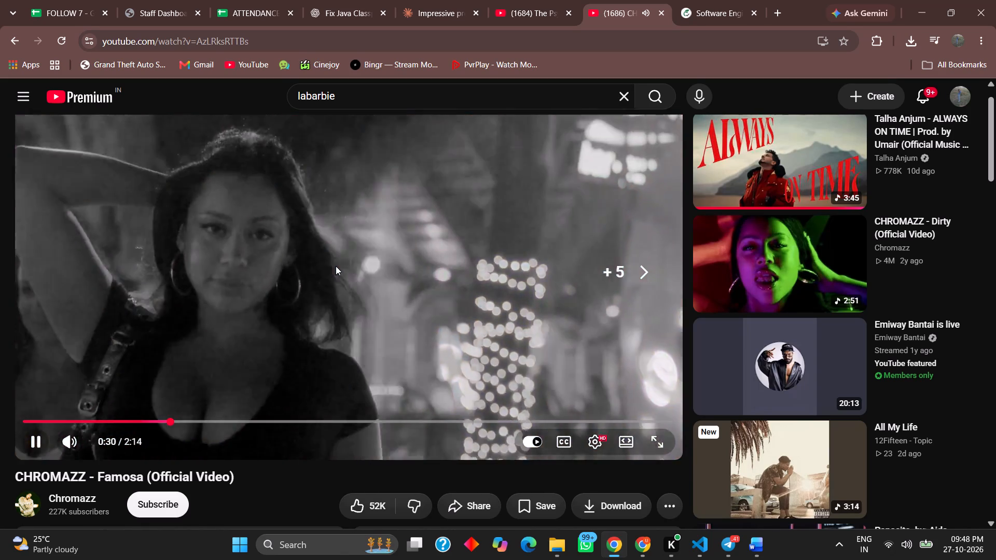
key("Right")
key("Right")
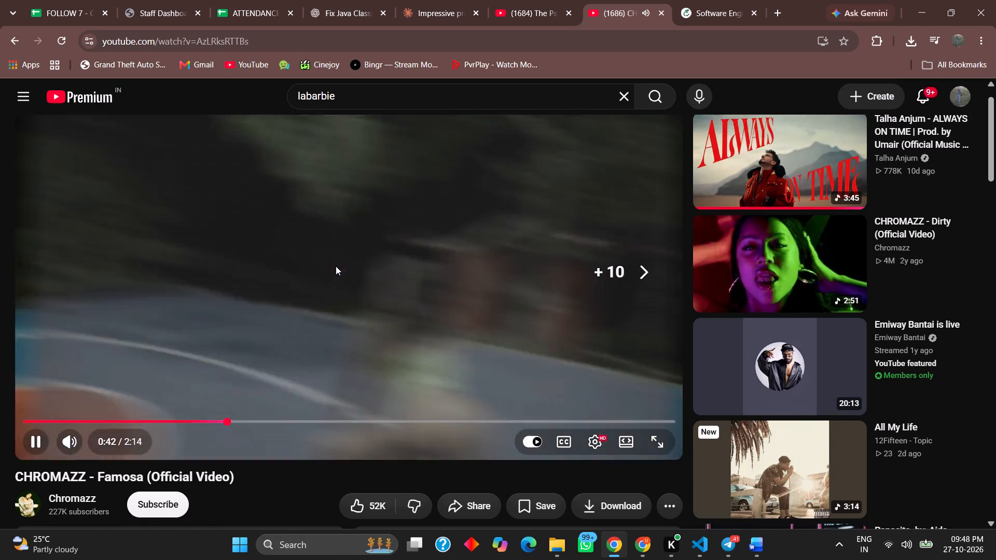
key("Right")
key("Right")
key("Right")
key("Right")
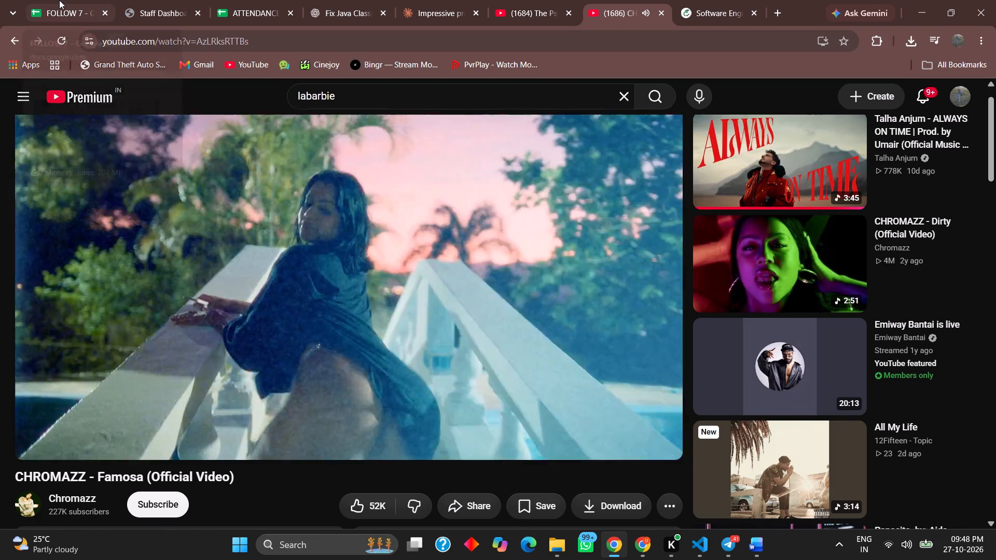
Return to FOLLOW 7's 6. Umer sheet and go to the Los Angeles location cell in row 32.
left_click(59, 0)
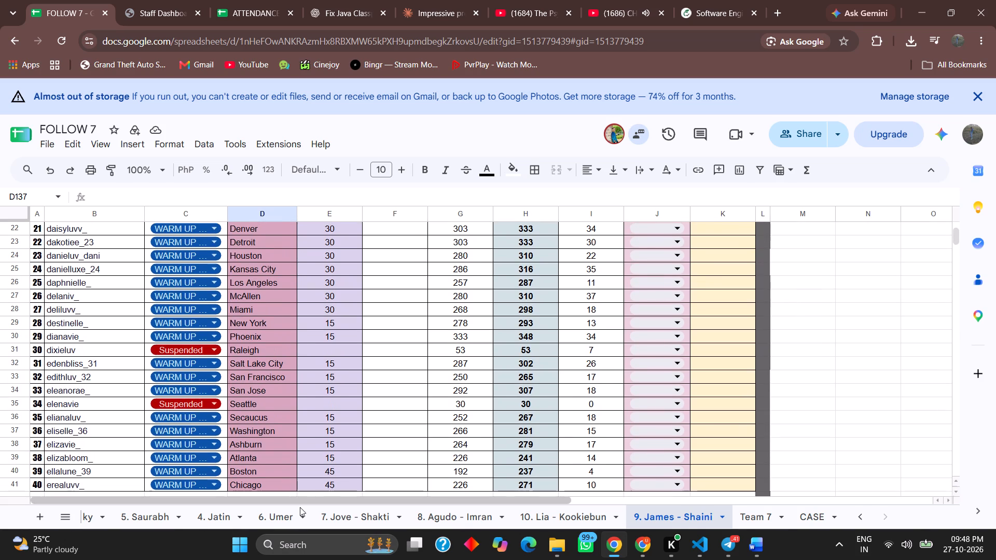
left_click(264, 512)
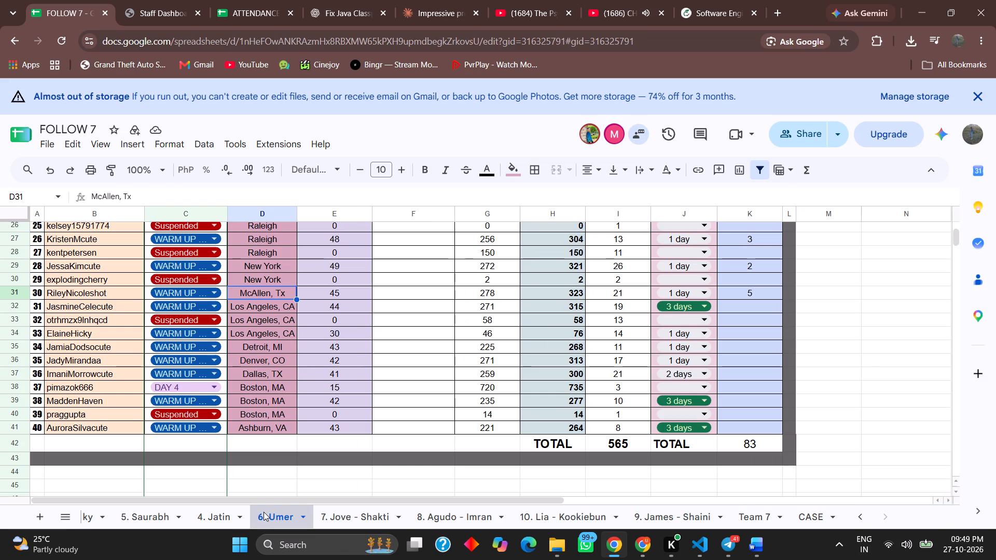
key("Down")
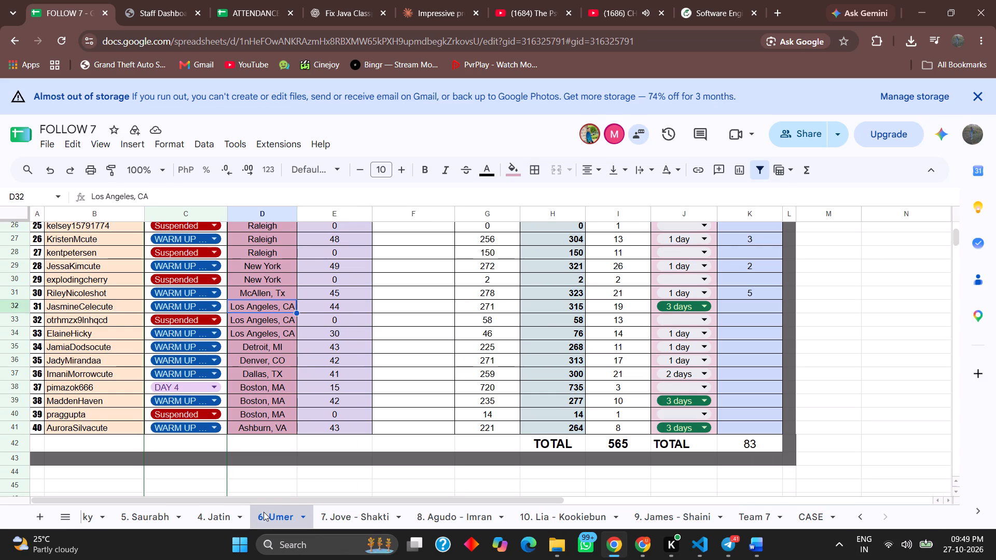
Check the playing Famosa video on YouTube and return to the FOLLOW 7 spreadsheet.
left_click(611, 0)
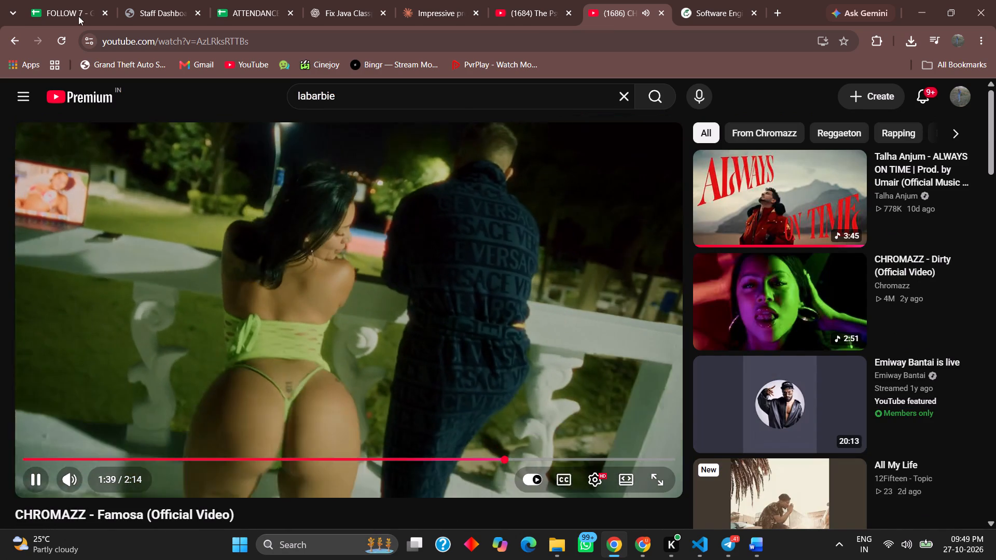
left_click(58, 0)
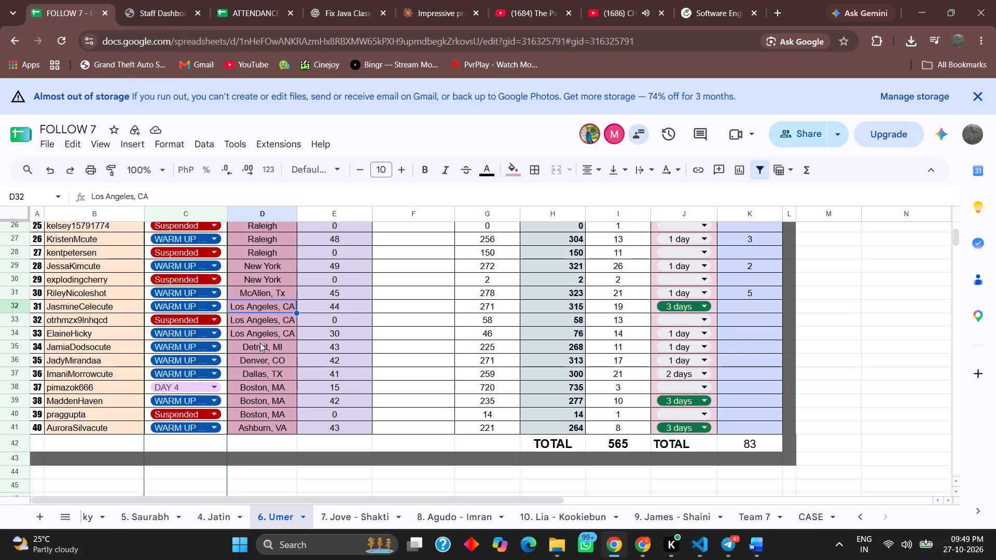
left_click(340, 301)
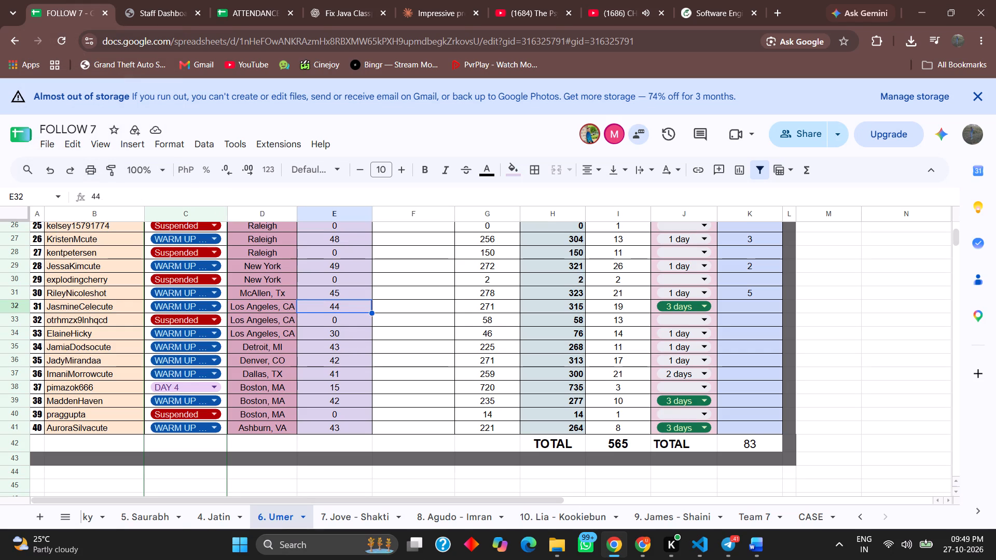
type("46")
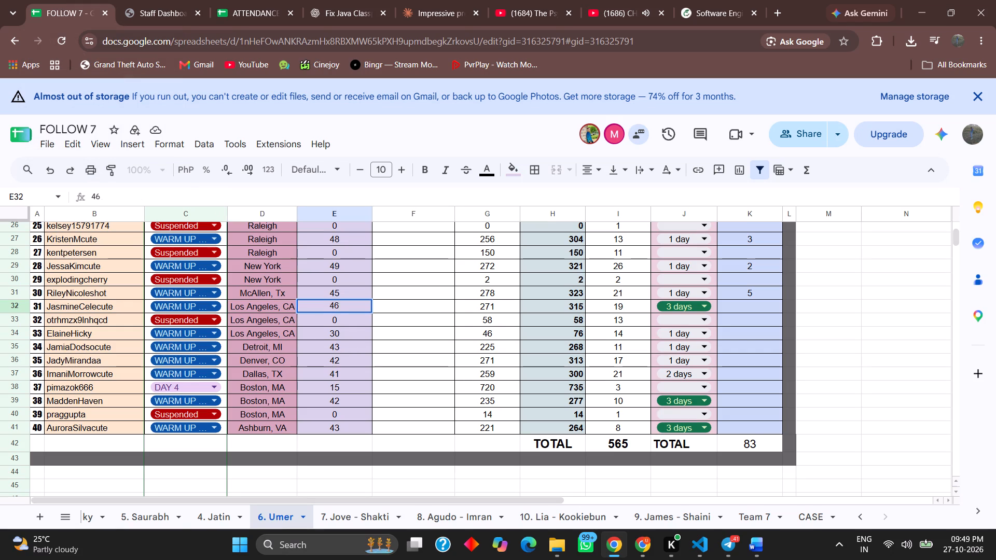
key("Right")
key("Right")
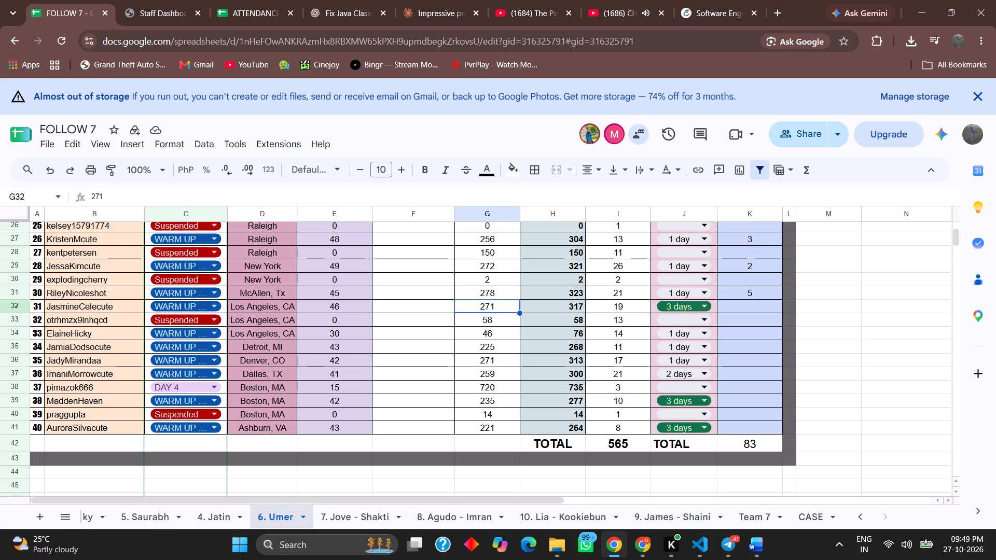
type("30")
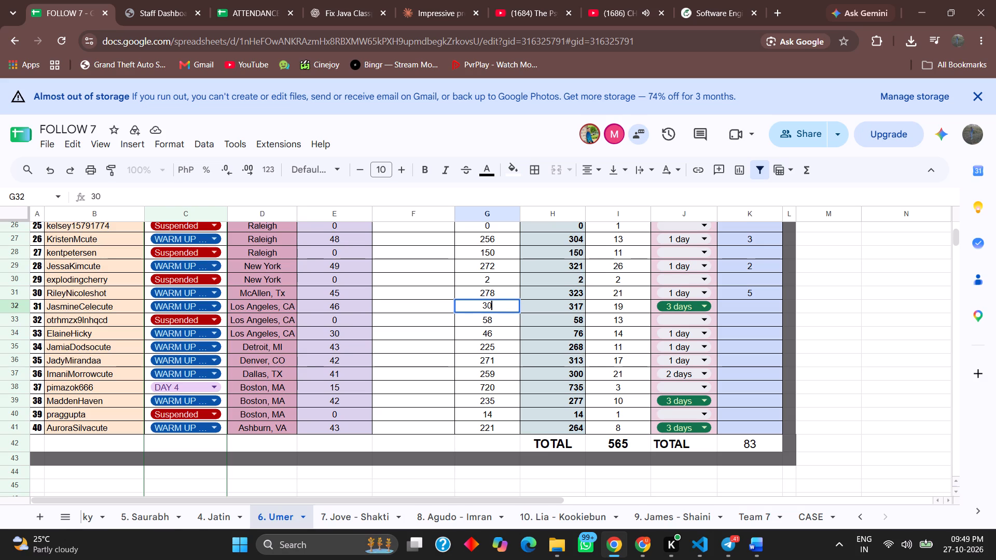
key("2")
key("Right")
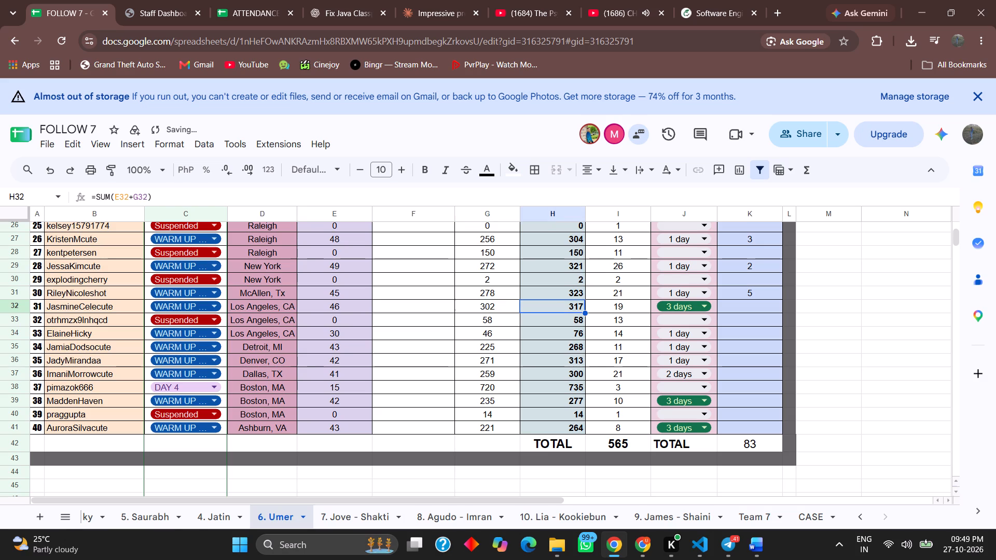
key("Right")
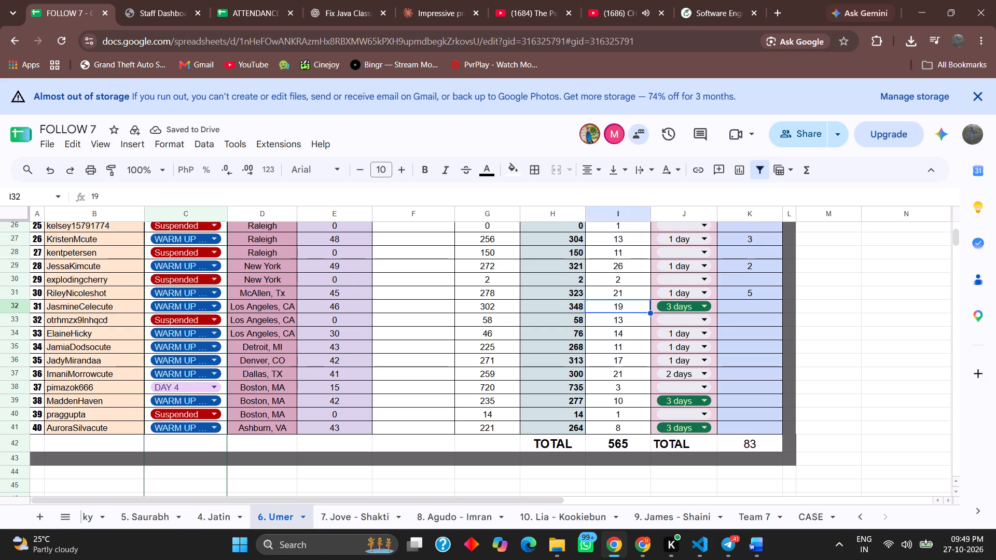
type("23")
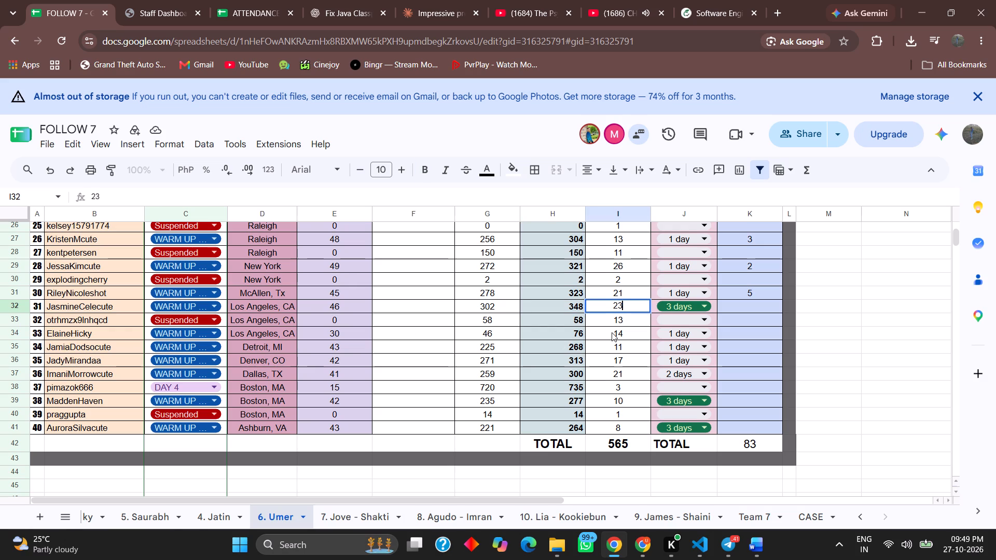
In the same row 32, choose 2 days in column J, enter 4 in column K and return to the location cell in column D.
left_click(682, 306)
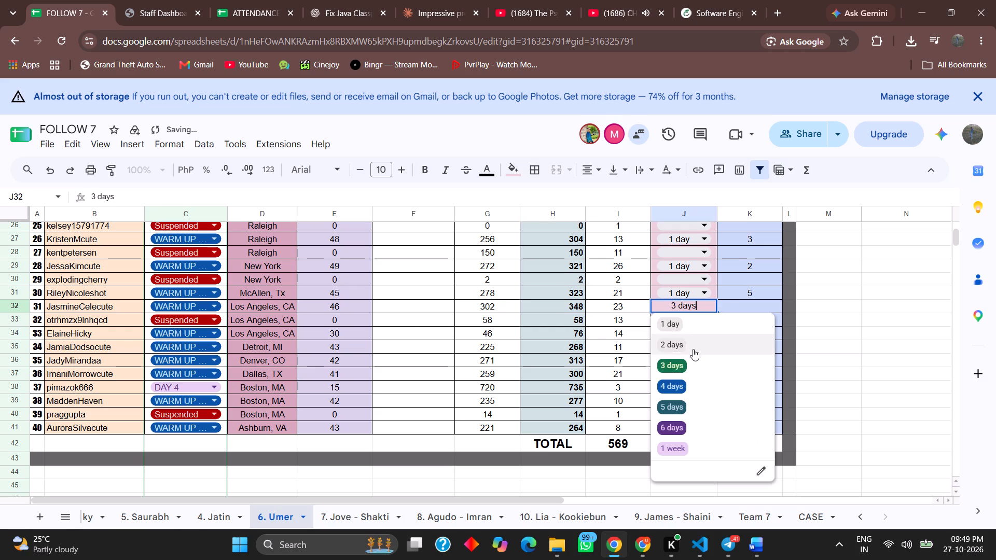
left_click(690, 348)
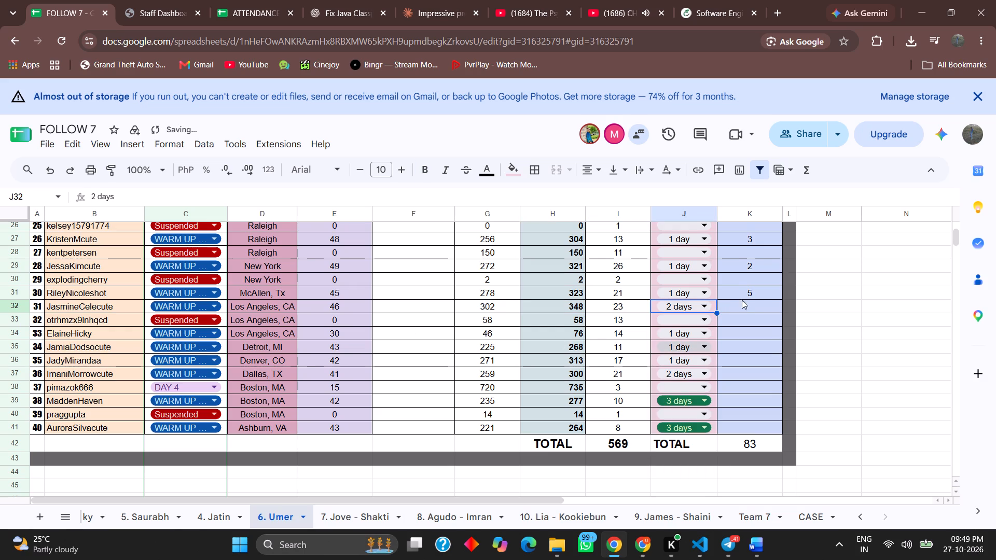
left_click(742, 305)
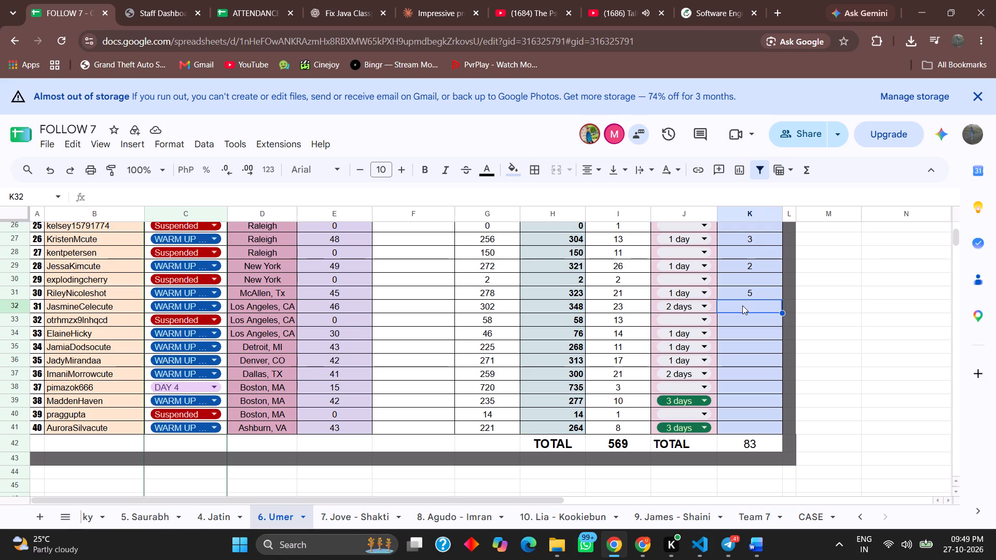
key("4")
key("Left")
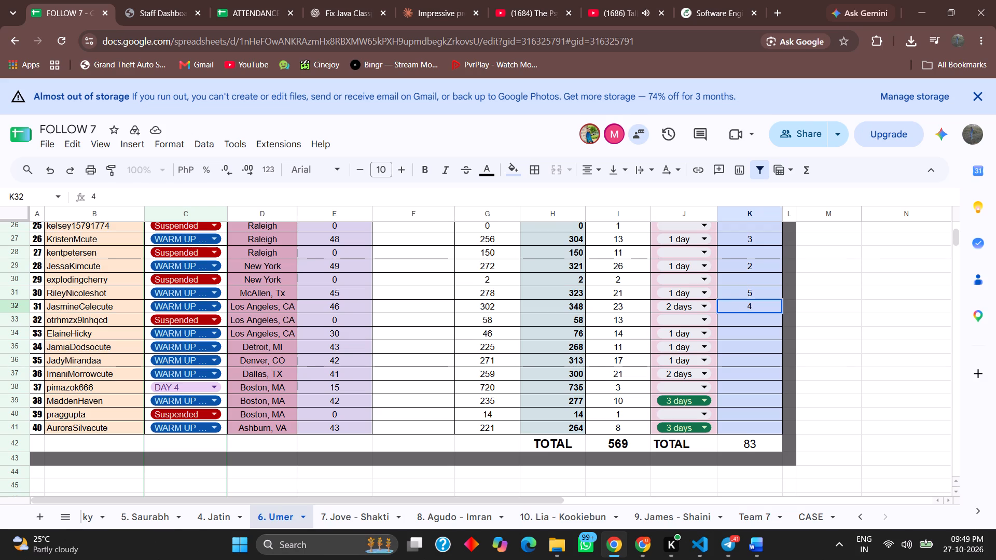
key("Left")
key("Left")
key("Left")
key("Left")
key("Left")
key("Left")
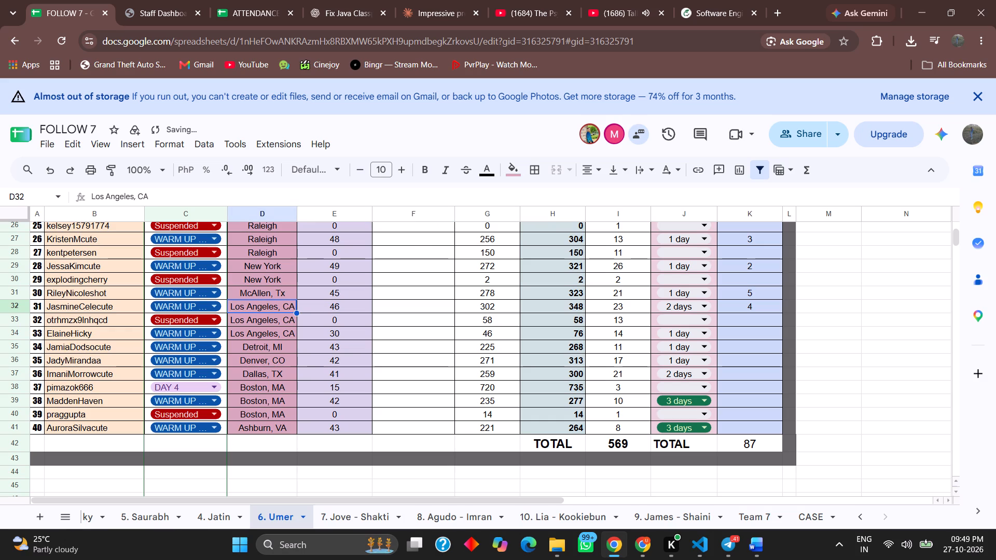
Open the 9. James - Shaini sheet and look through the column E figures of its accounts down to the totals row.
left_click(681, 511)
scroll(331, 324, "down", 1)
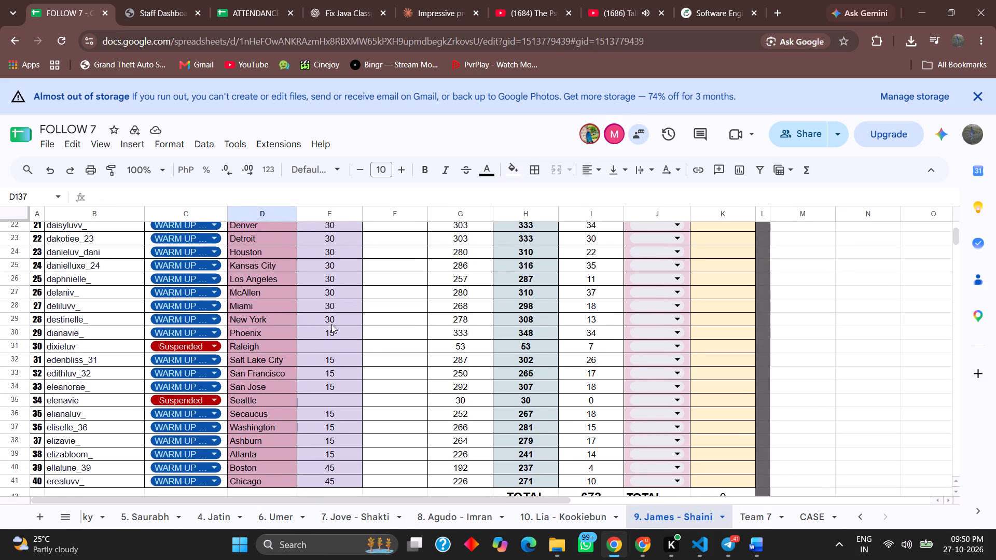
scroll(331, 324, "down", 5)
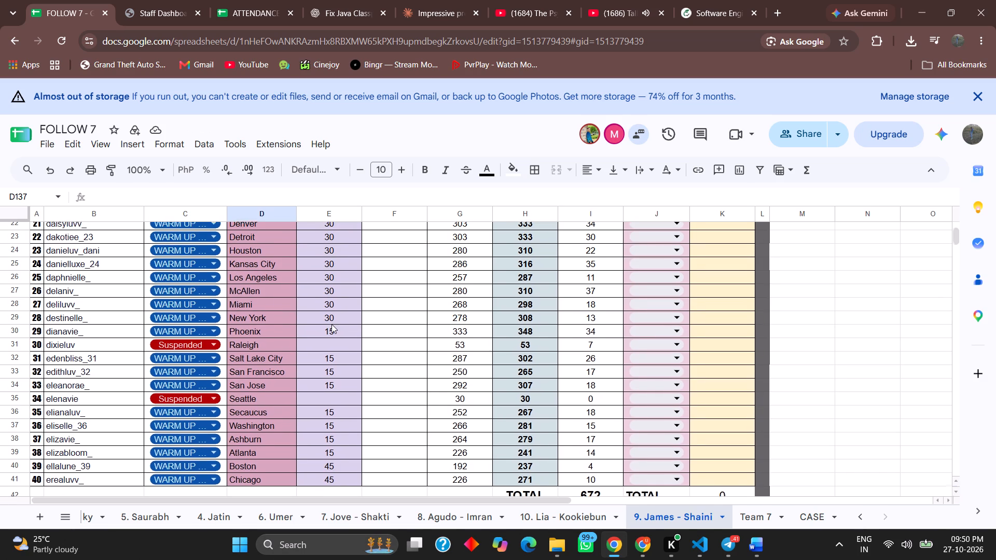
scroll(331, 324, "down", 2)
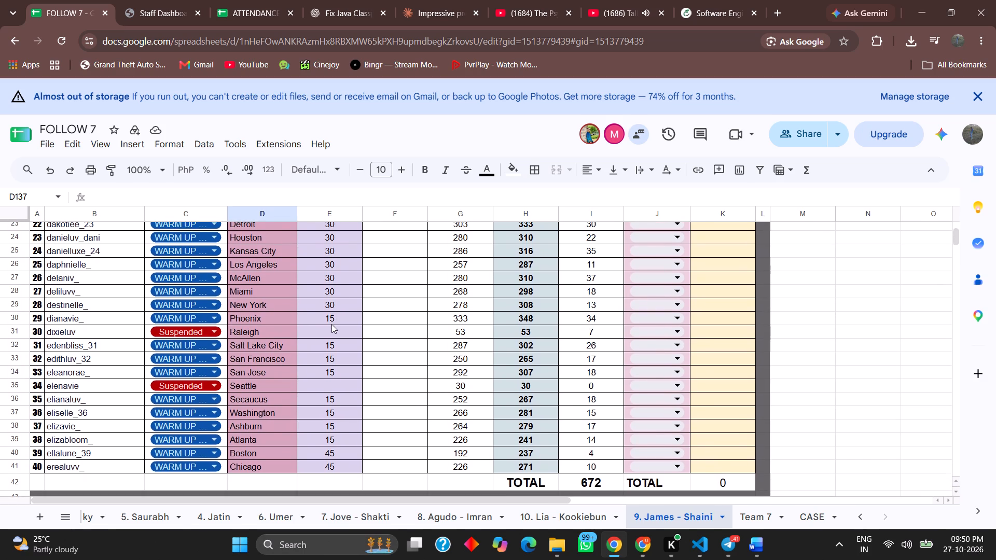
scroll(331, 324, "down", 2)
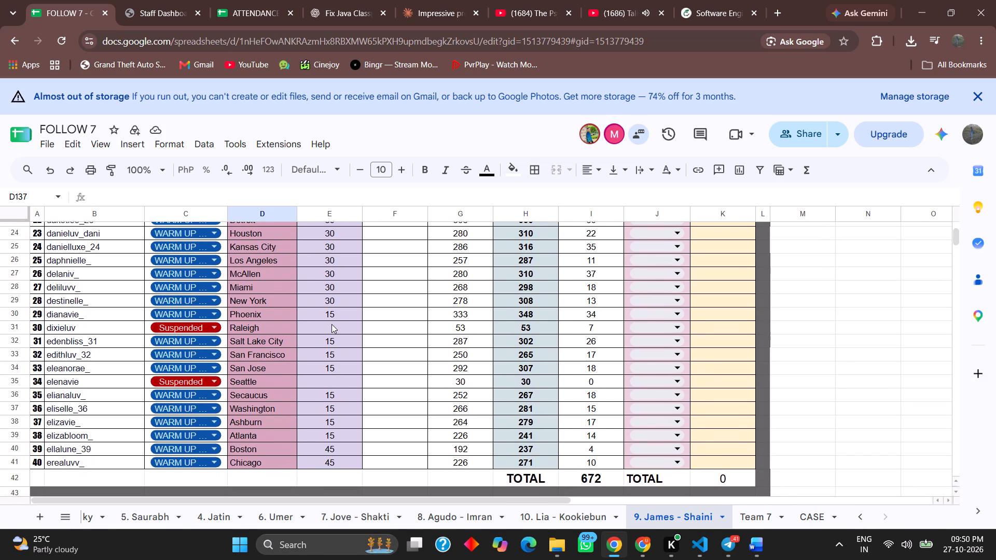
scroll(331, 324, "down", 1)
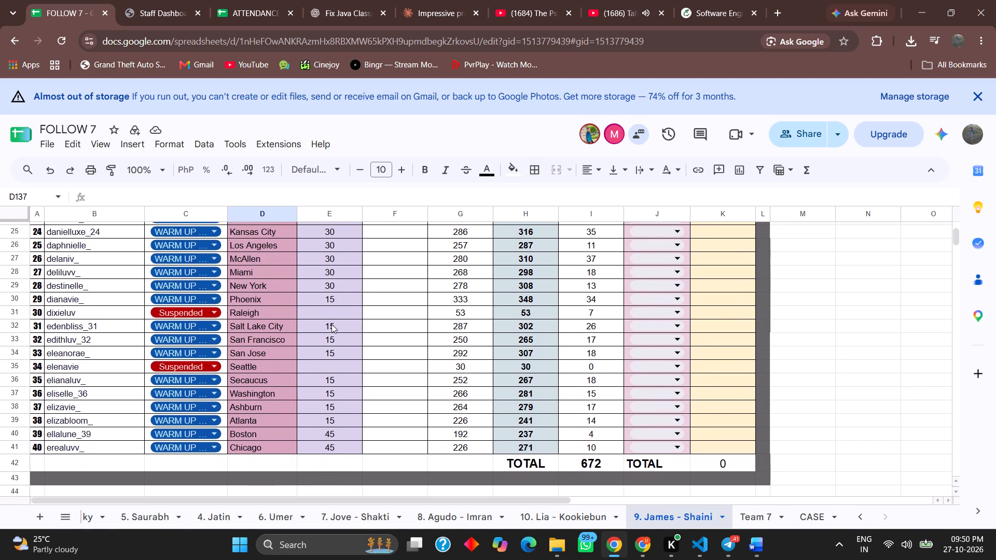
scroll(331, 324, "down", 1)
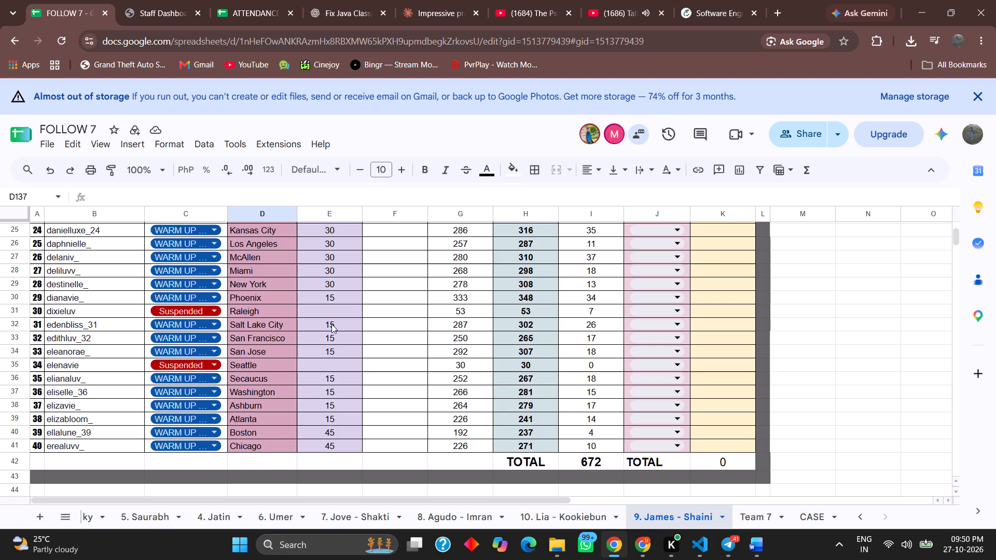
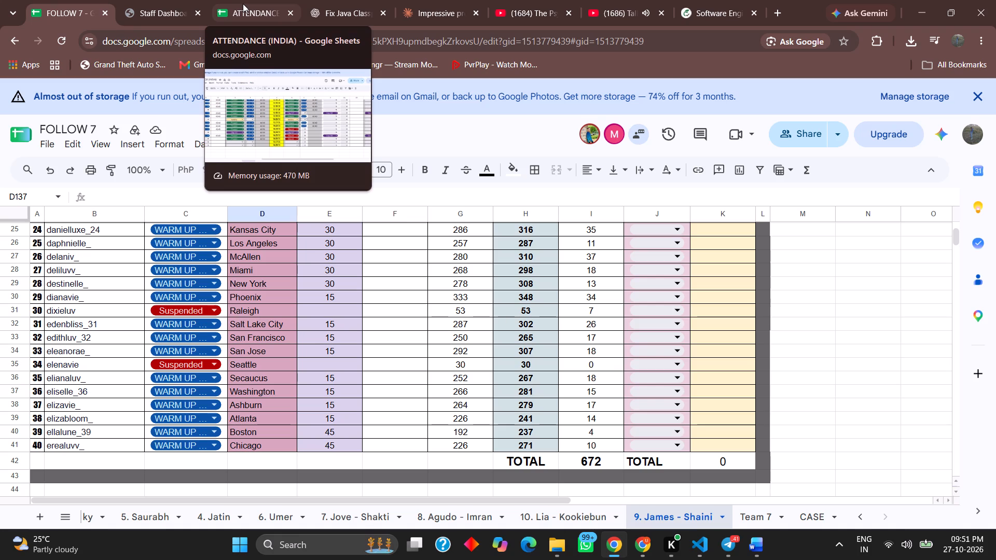
left_click(273, 522)
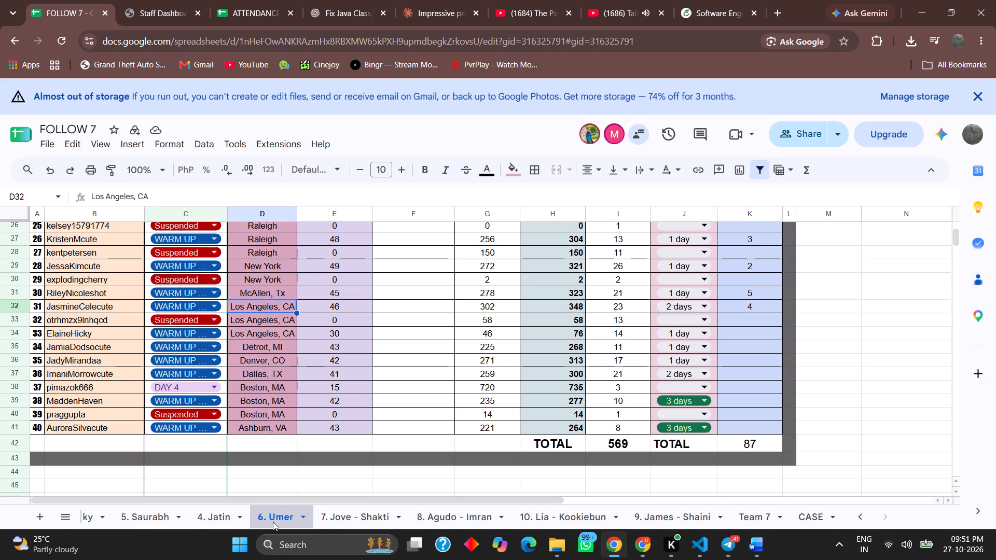
key("Down")
key("Down")
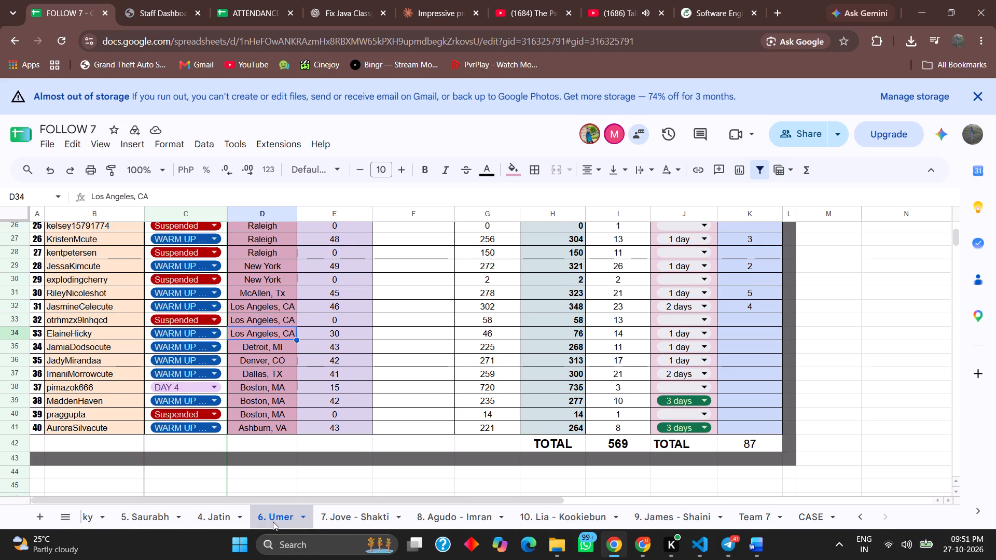
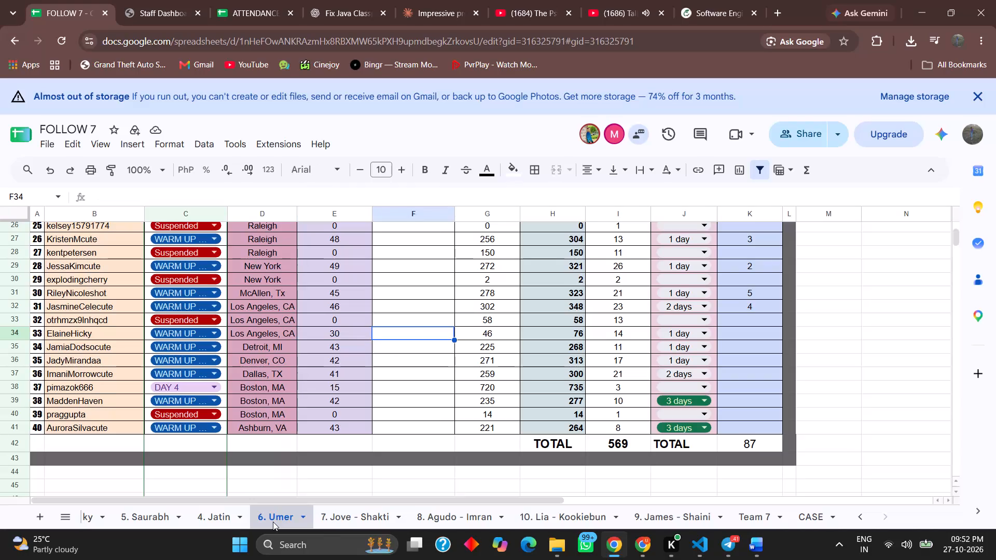
key("n")
key("Left")
key("Left")
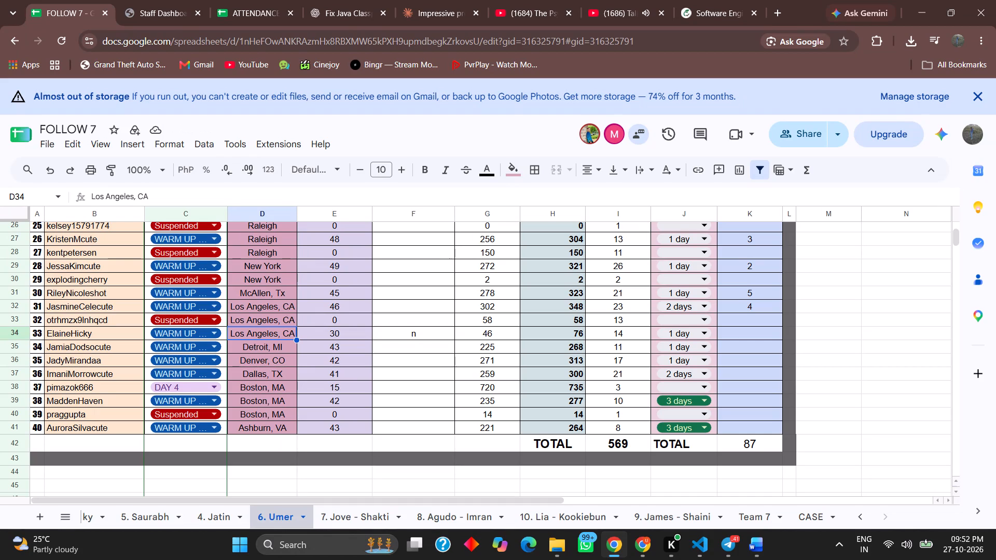
key("Down")
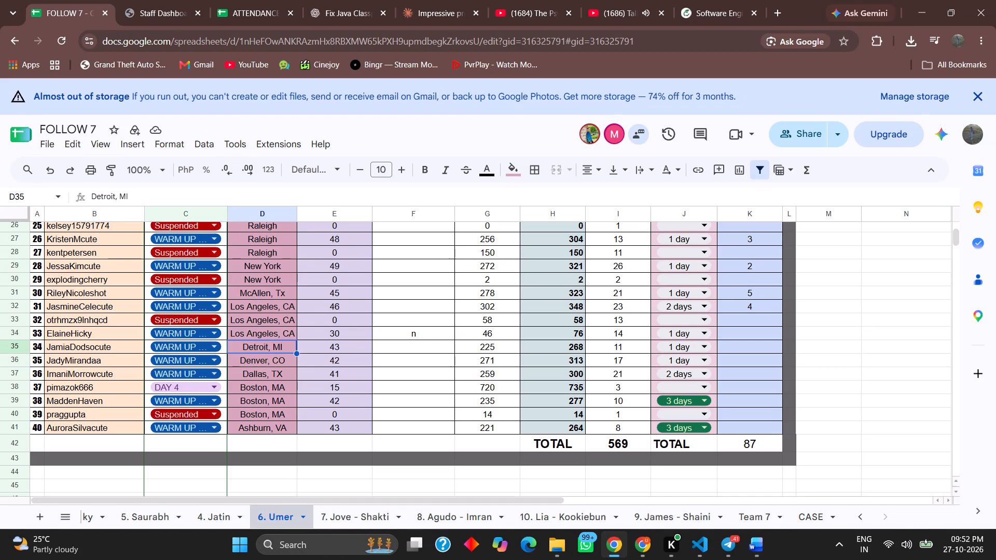
key("Right")
type("47")
key("Right")
key("Right")
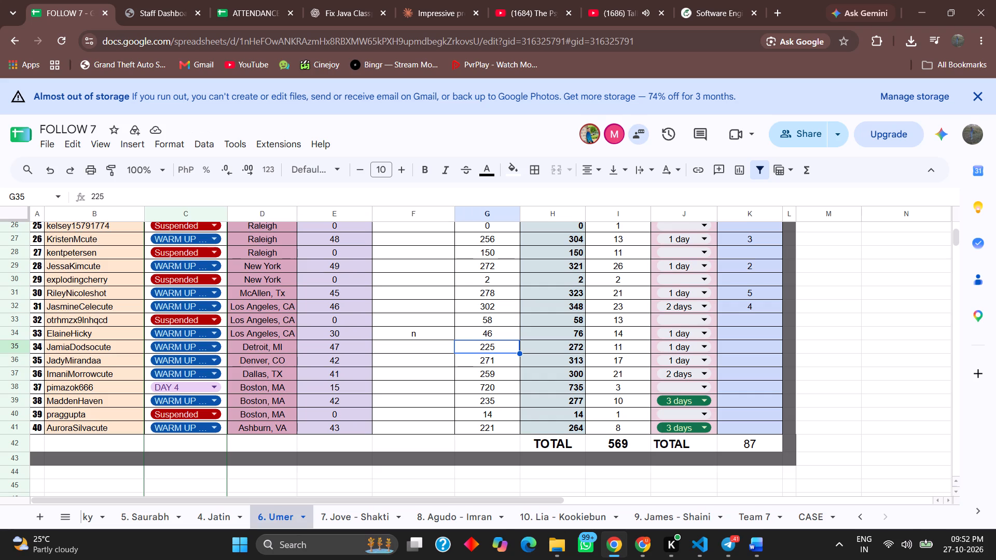
key("2")
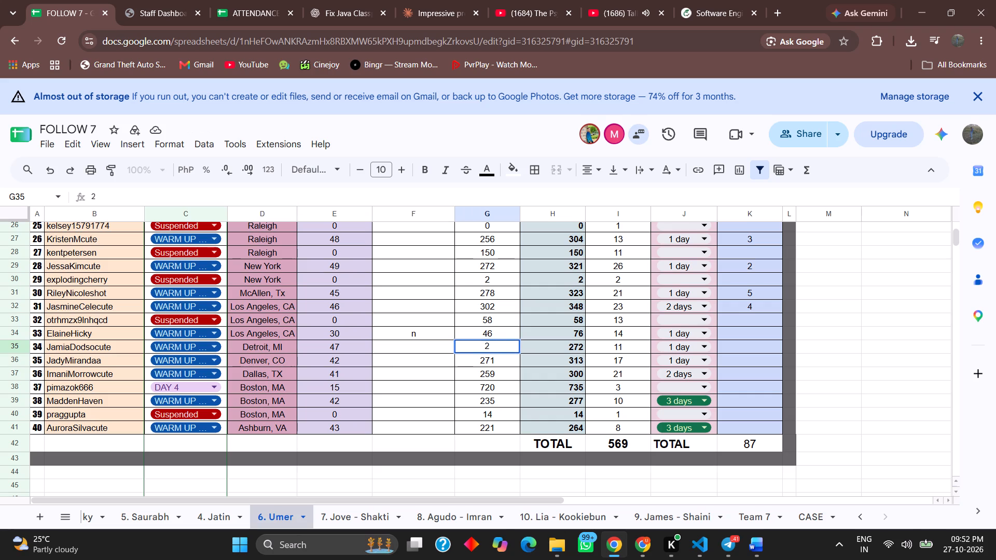
type("59")
key("Right")
key("Right")
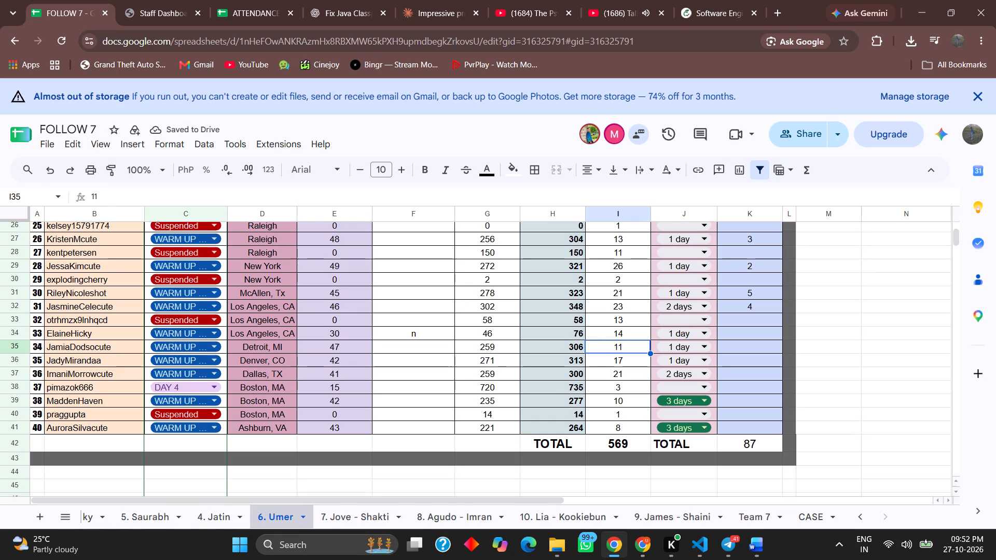
key("Right")
key("Right")
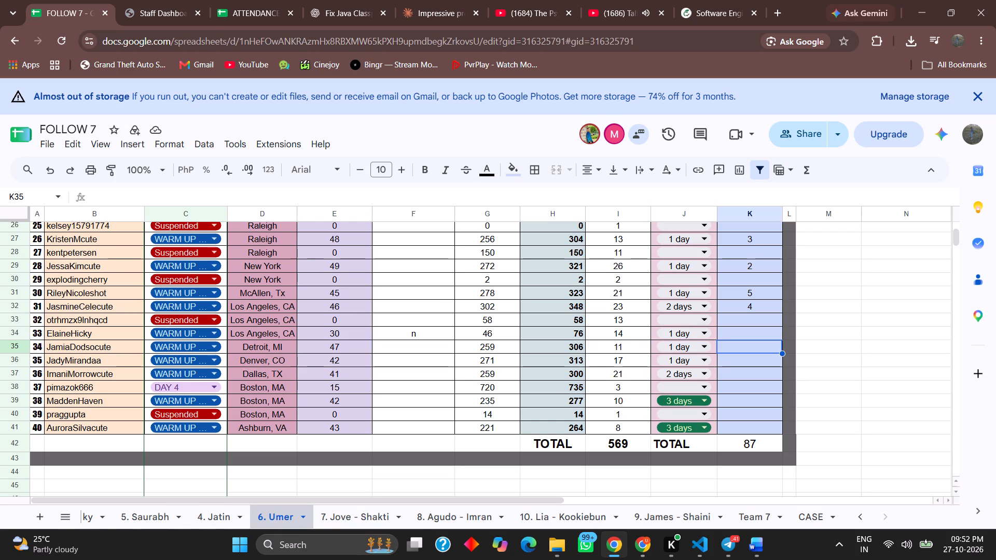
key("1")
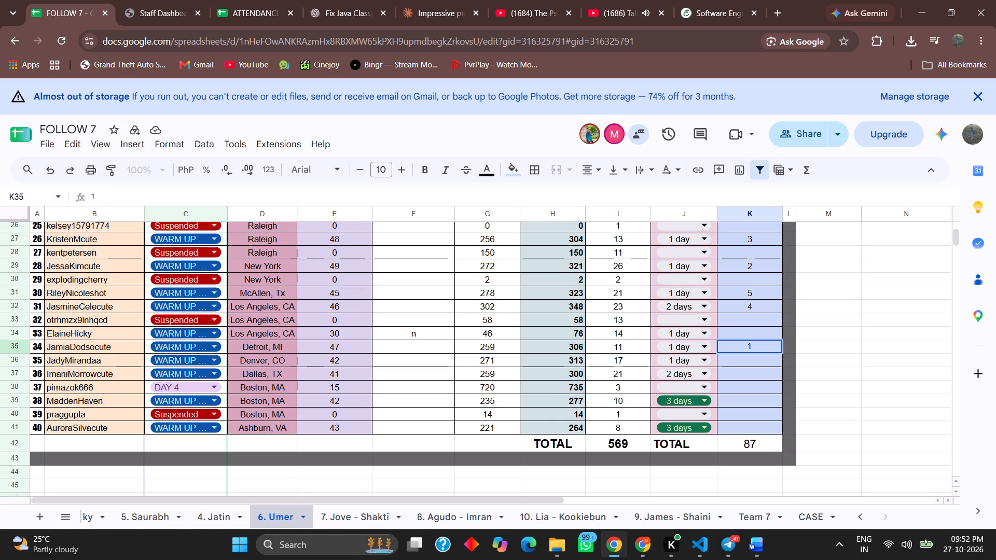
key("Left")
key("Left")
key("Left")
key("Left")
key("Left")
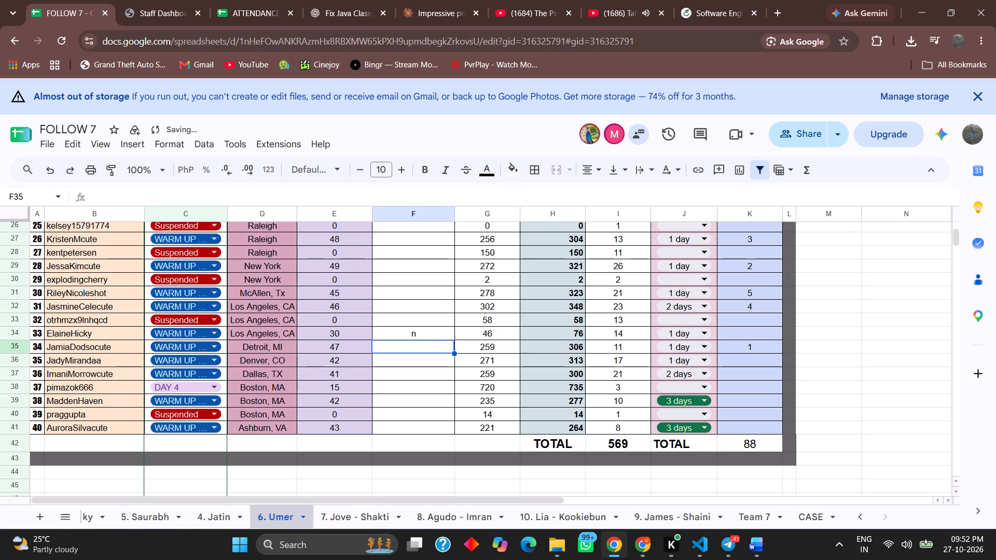
key("Left")
key("Left")
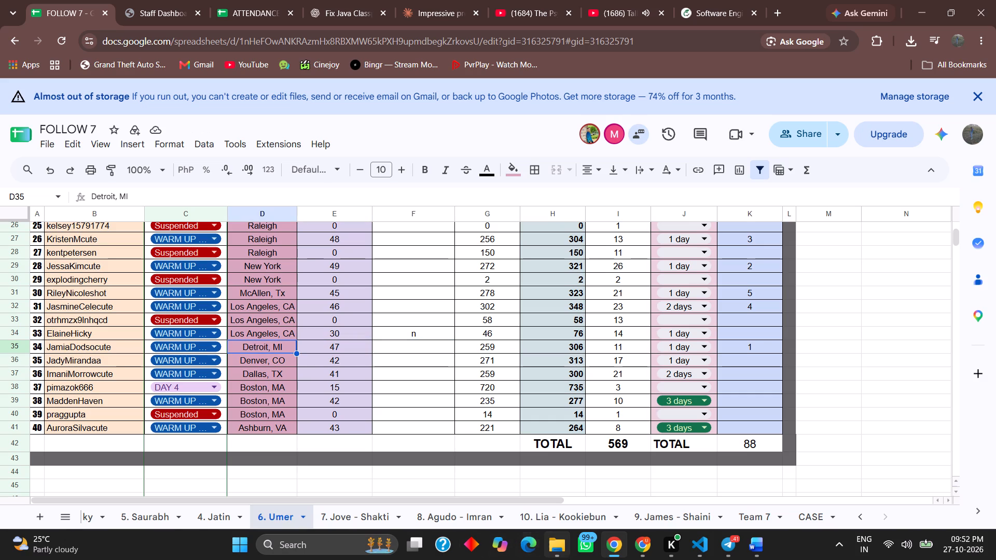
Switch to the 9. James - Shaini sheet.
left_click(669, 513)
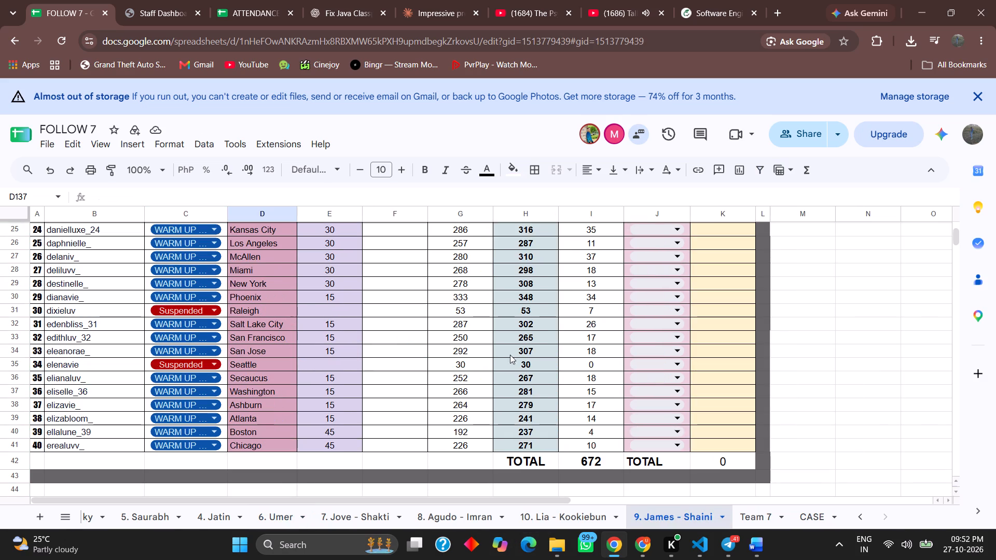
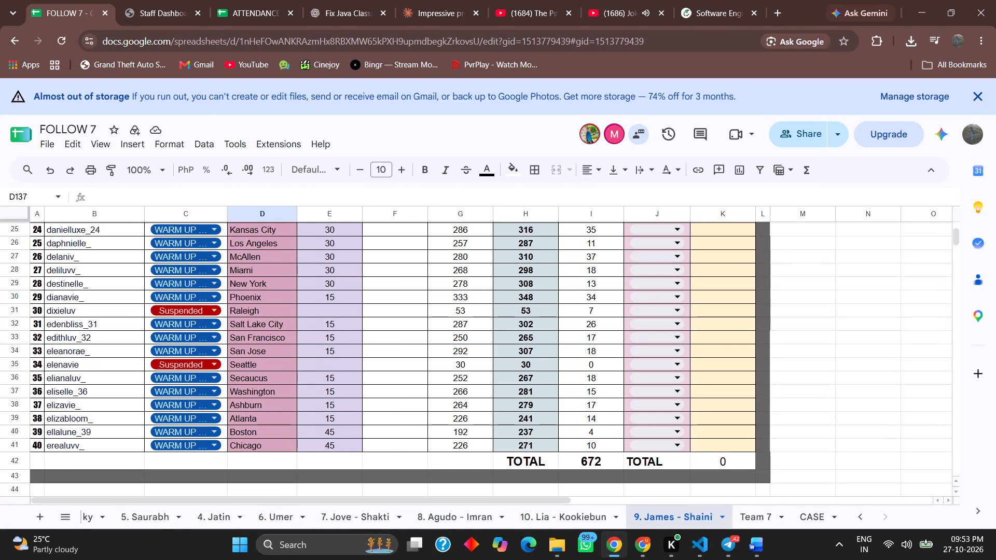
left_click(279, 519)
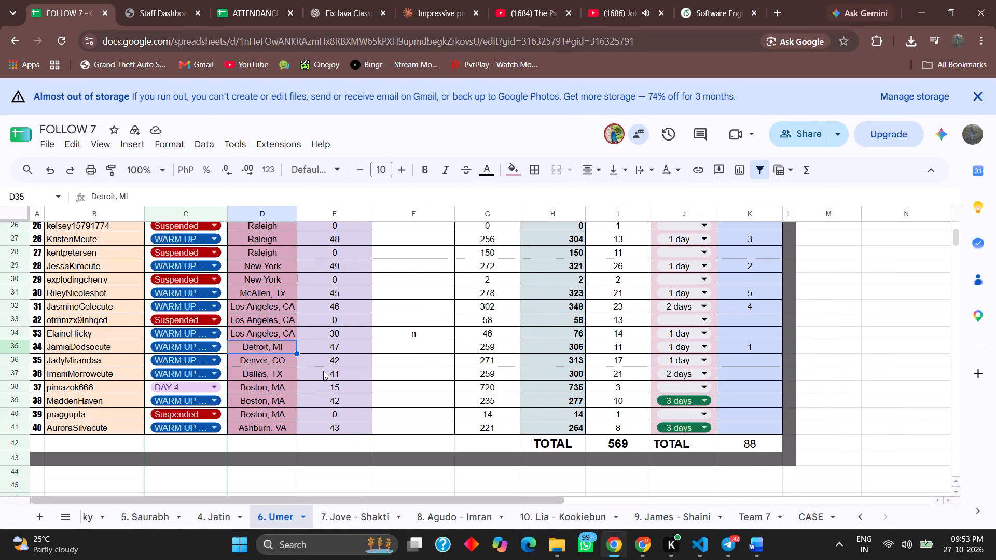
key("Down")
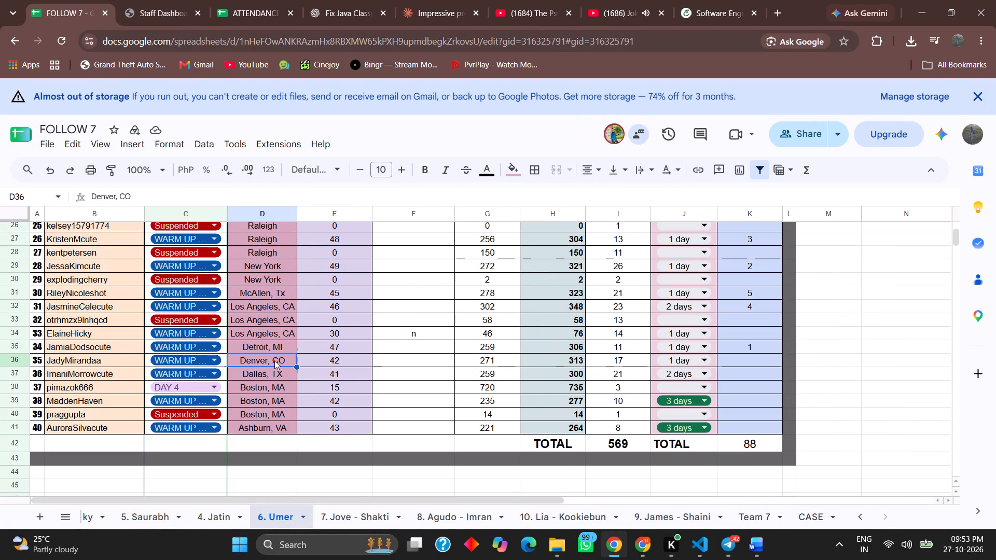
key("Right")
type("48")
left_click(274, 360)
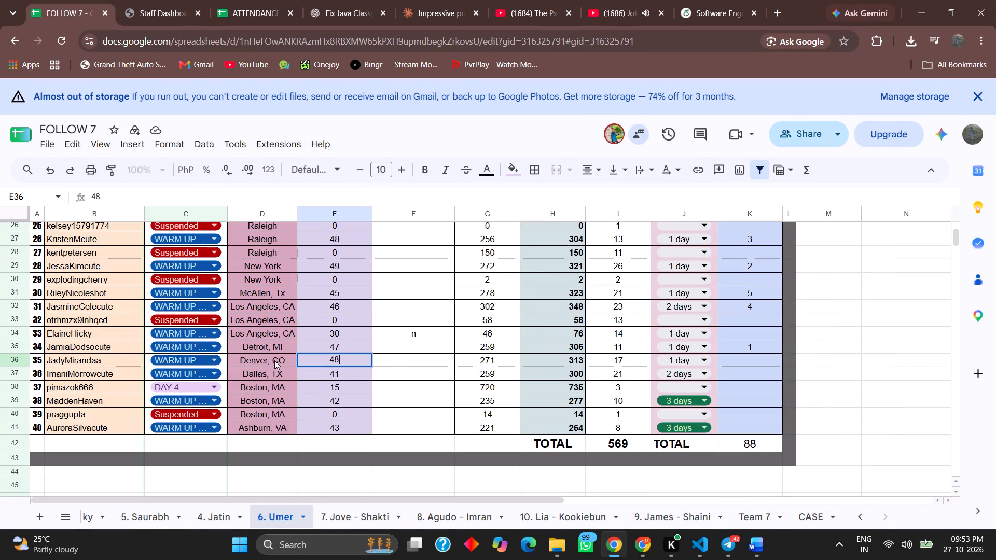
key("Right")
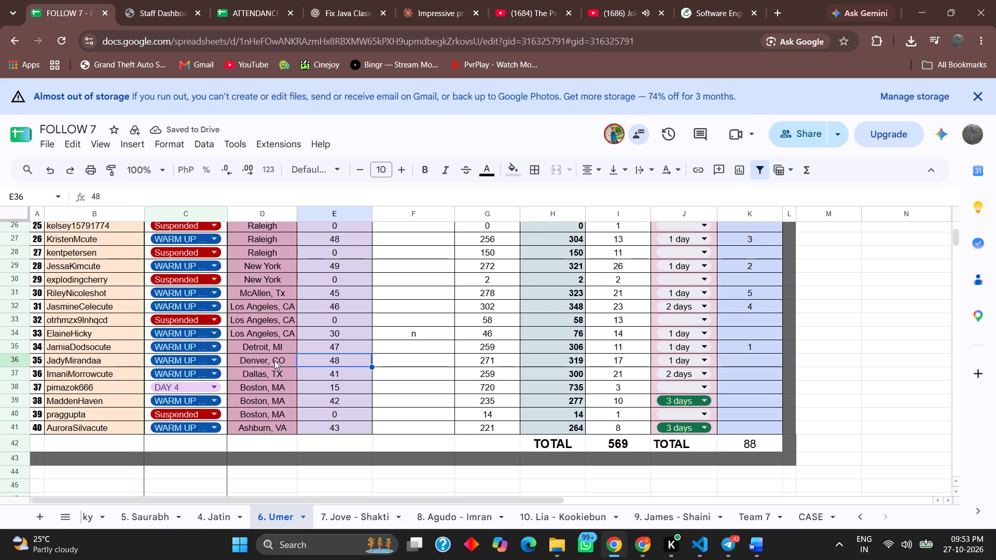
key("Right")
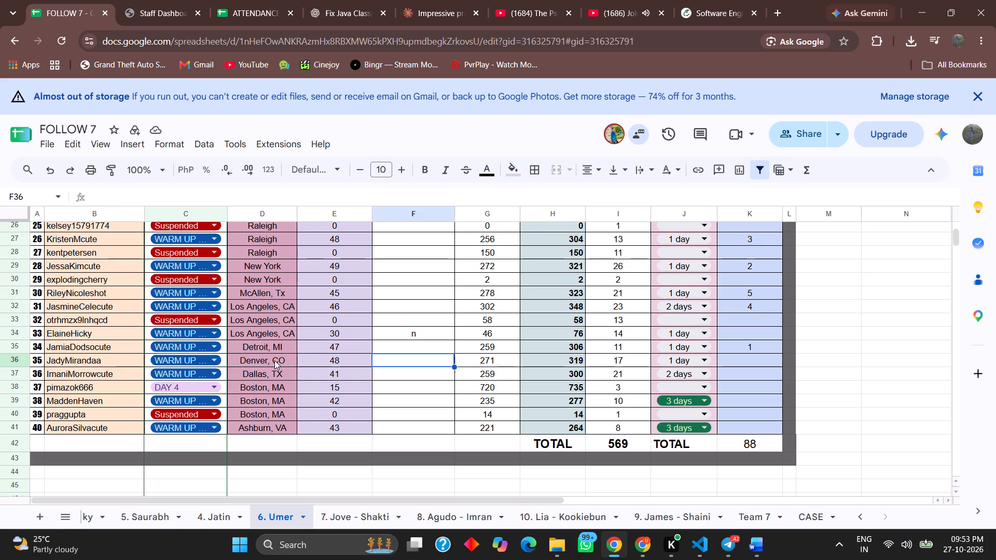
key("Right")
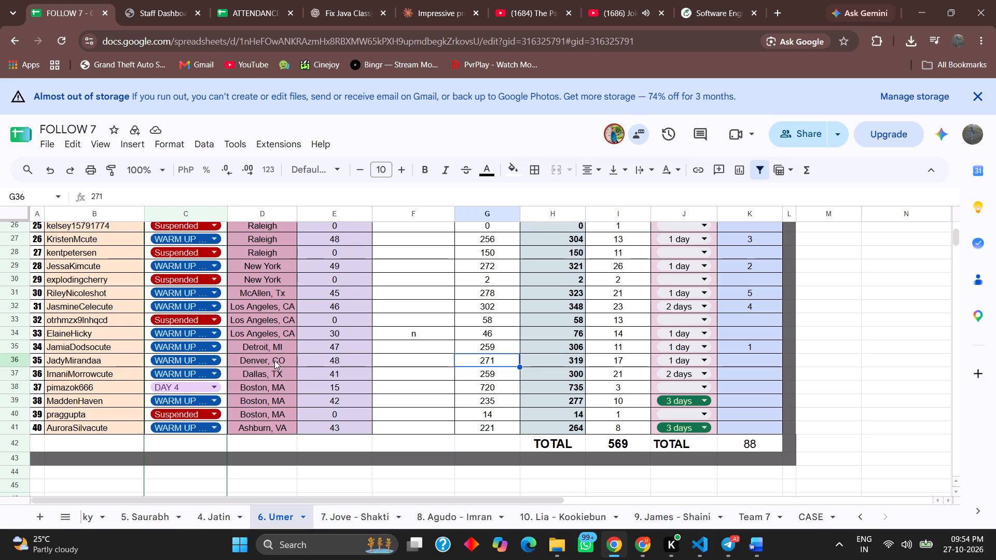
type("30")
key("1")
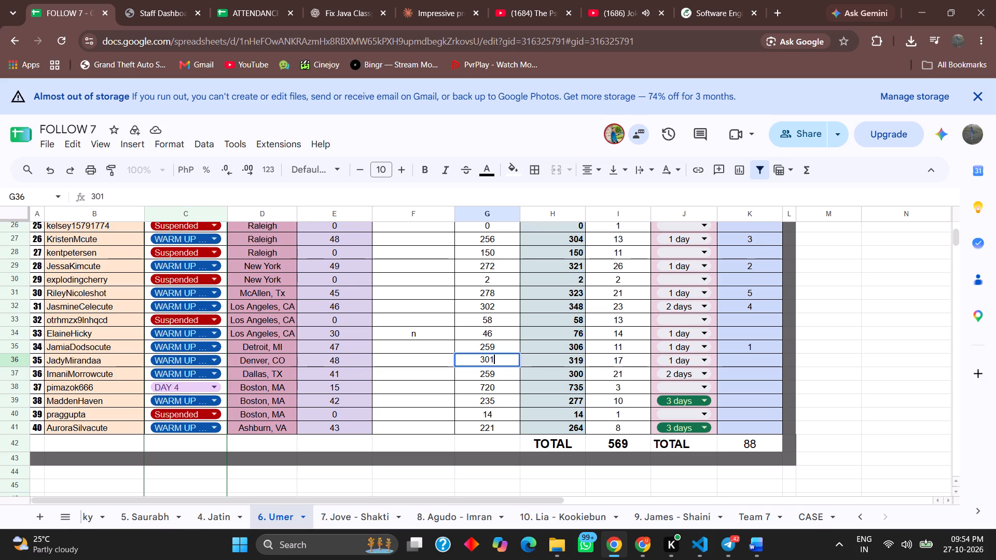
key("Right")
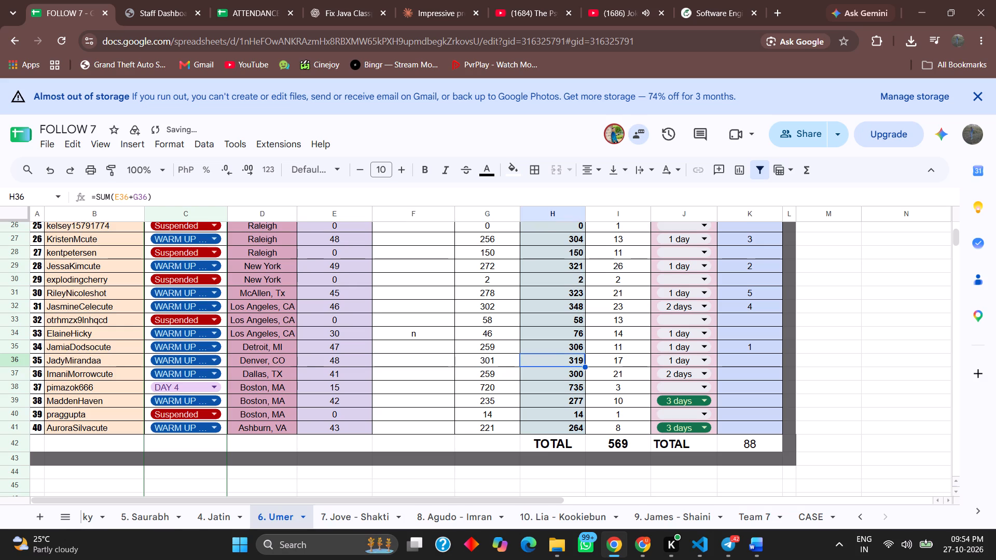
key("Right")
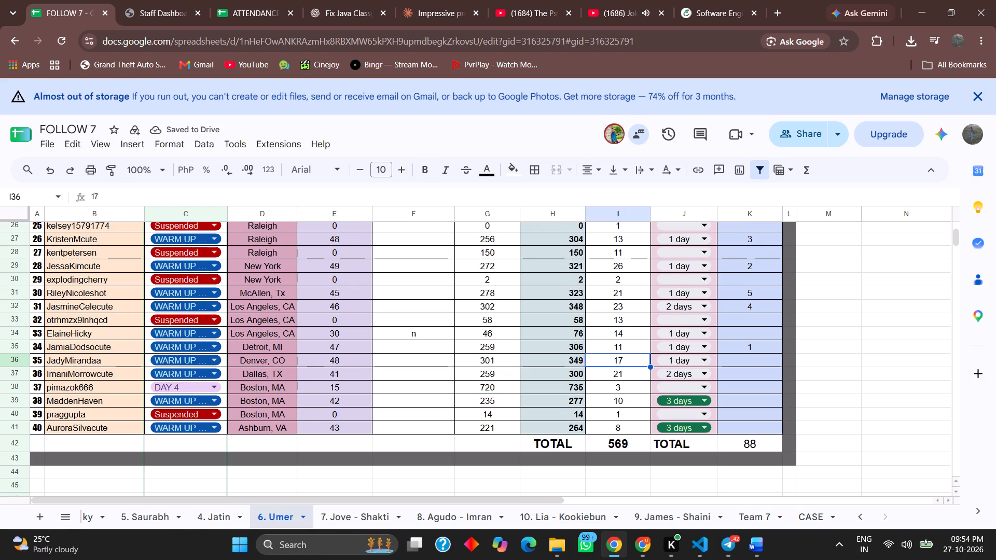
type("19")
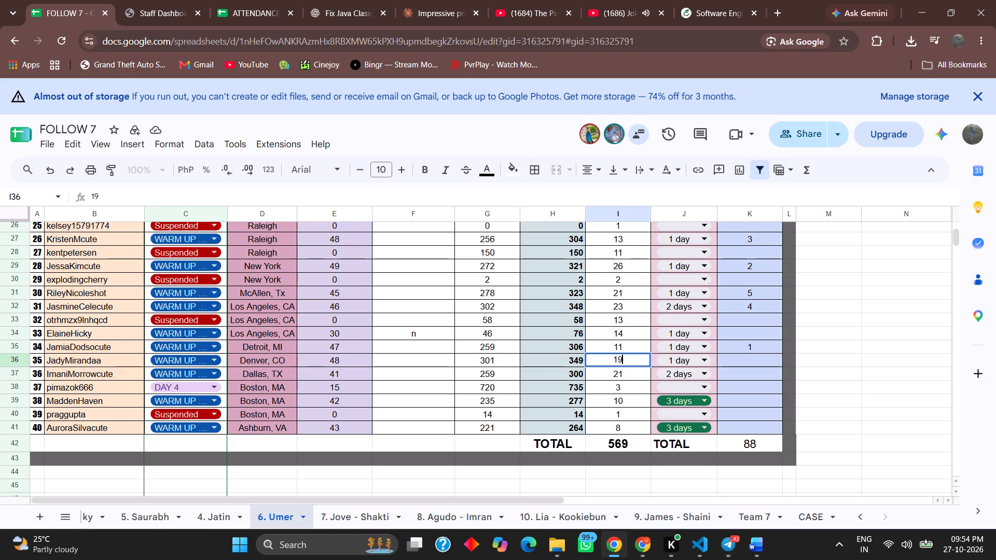
key("Right")
key("Right")
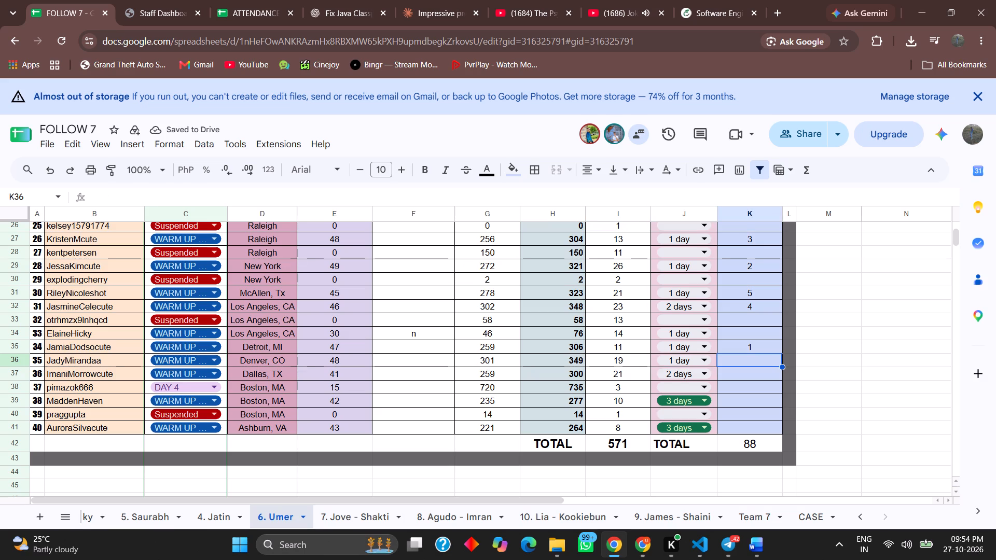
key("3")
key("Left")
key("Left")
key("Left")
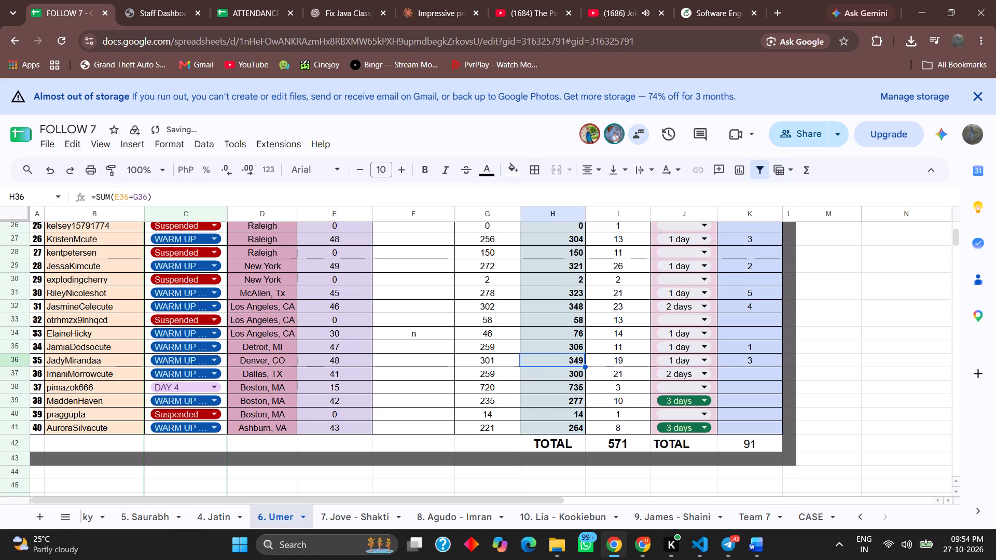
key("Left")
key("Left")
key("Left")
key("Left")
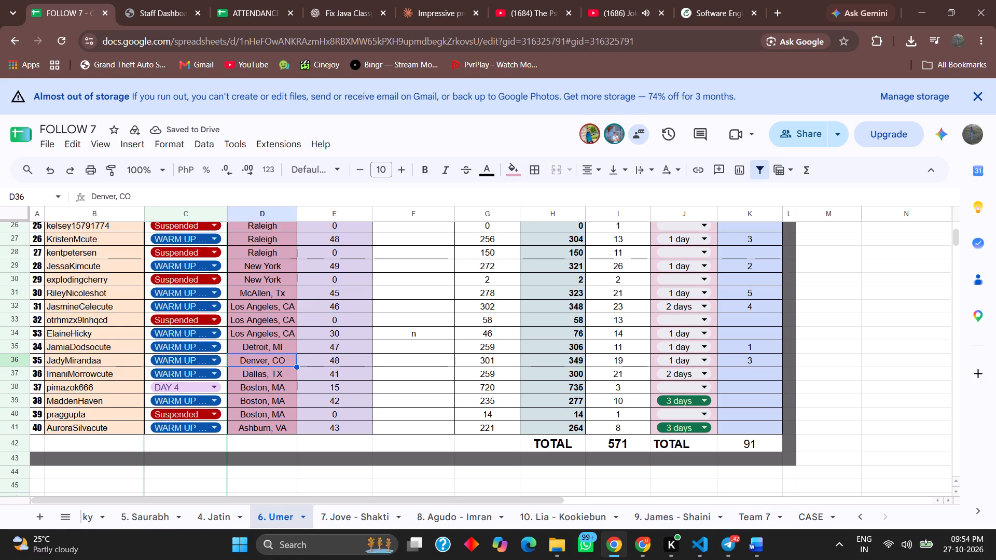
Switch to the 9. James - Shaini sheet.
left_click(647, 509)
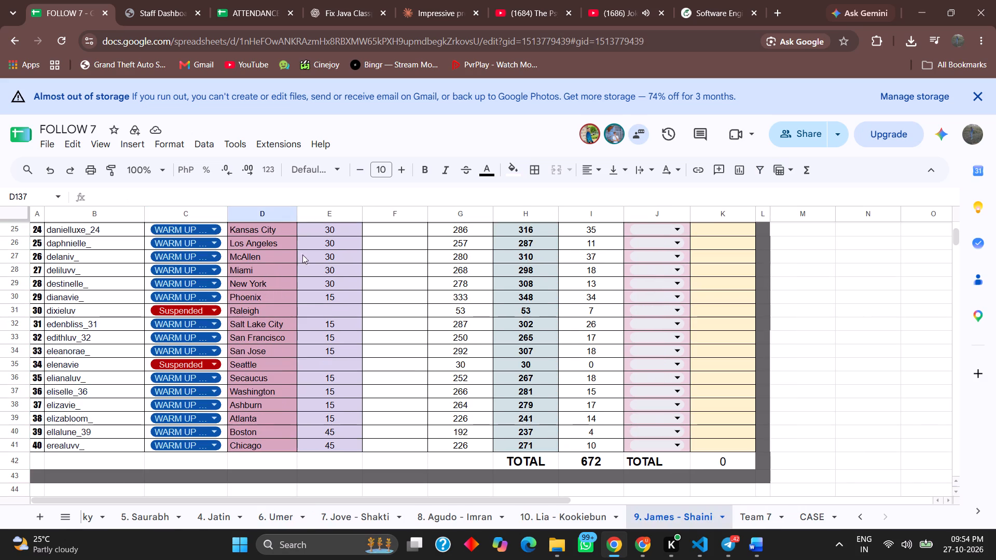
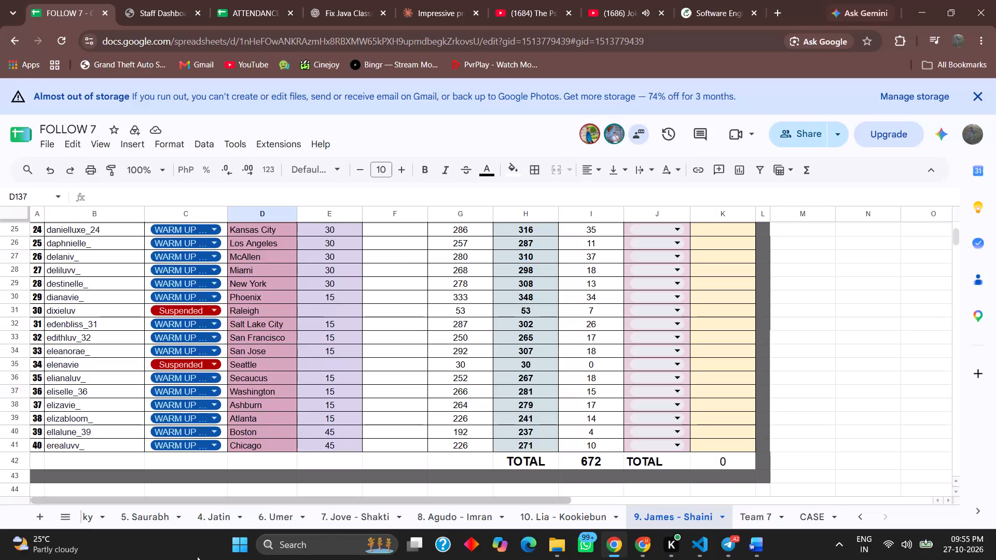
left_click(268, 512)
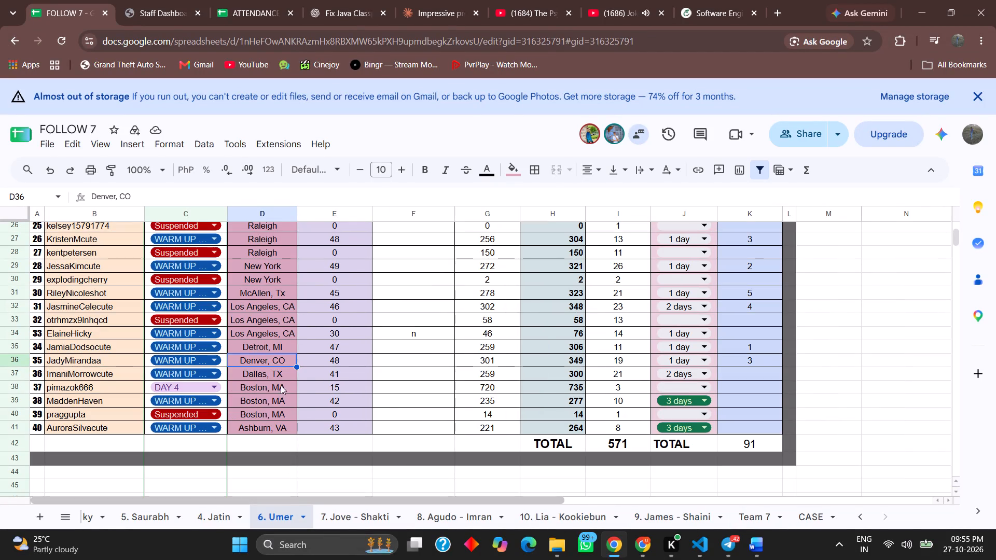
left_click(264, 372)
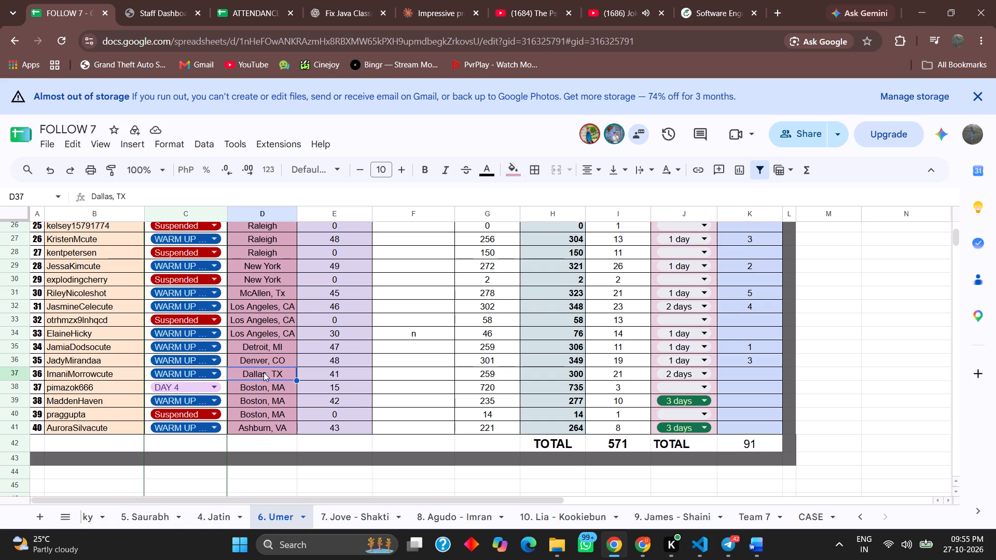
key("Right")
type("49")
key("Right")
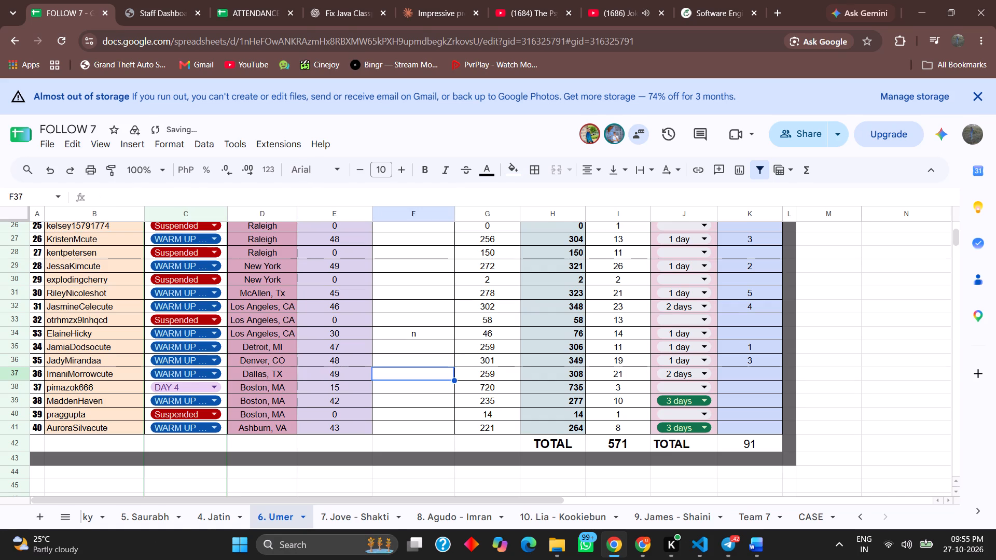
key("Right")
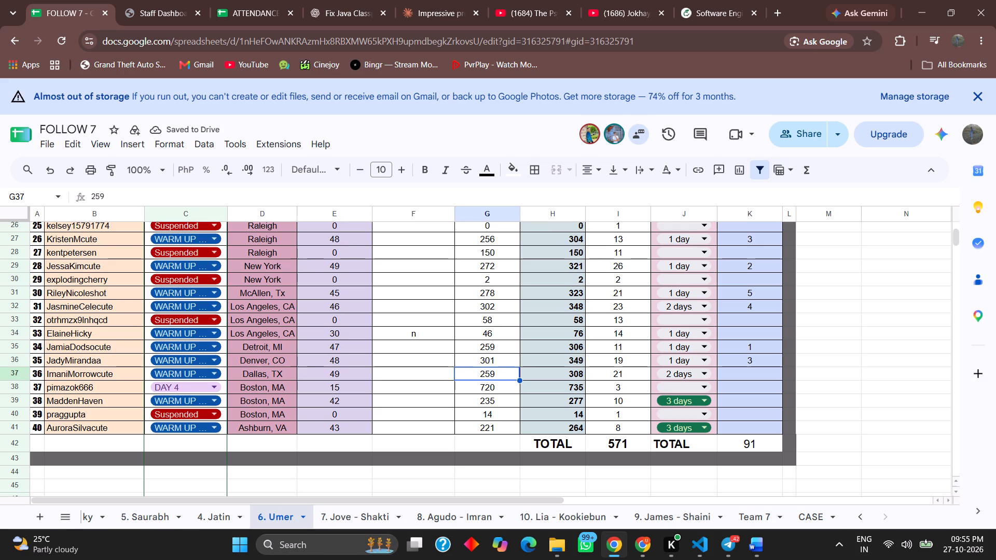
type("299")
key("Right")
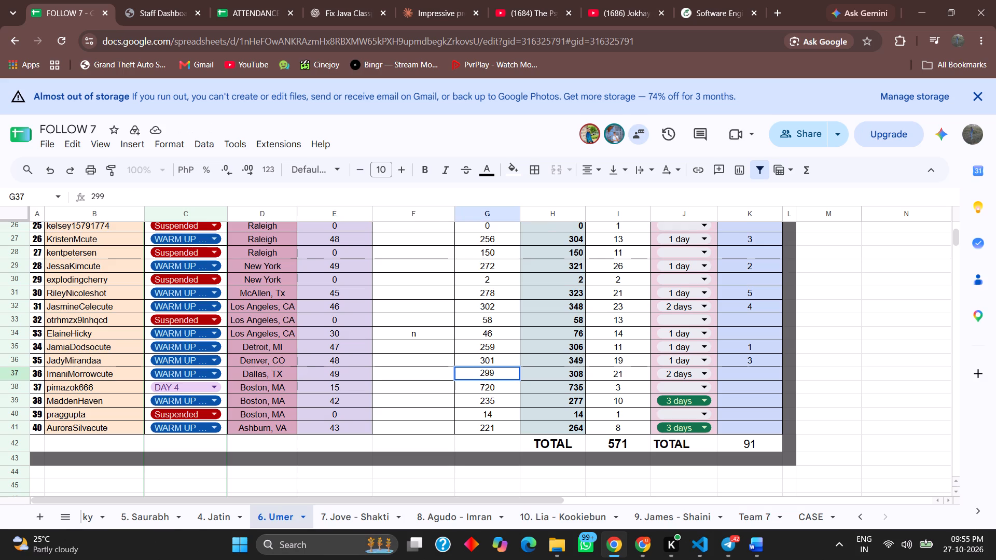
key("Right")
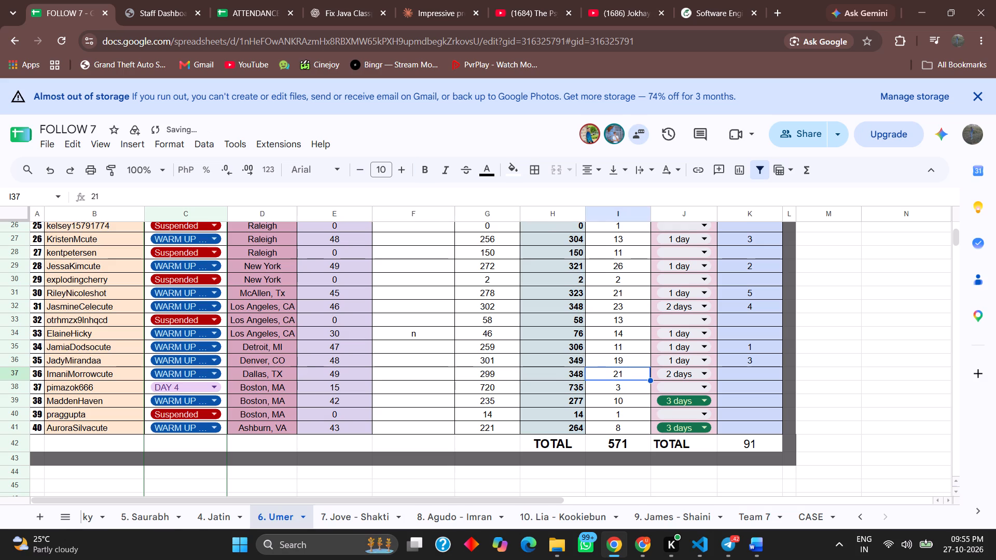
type("27")
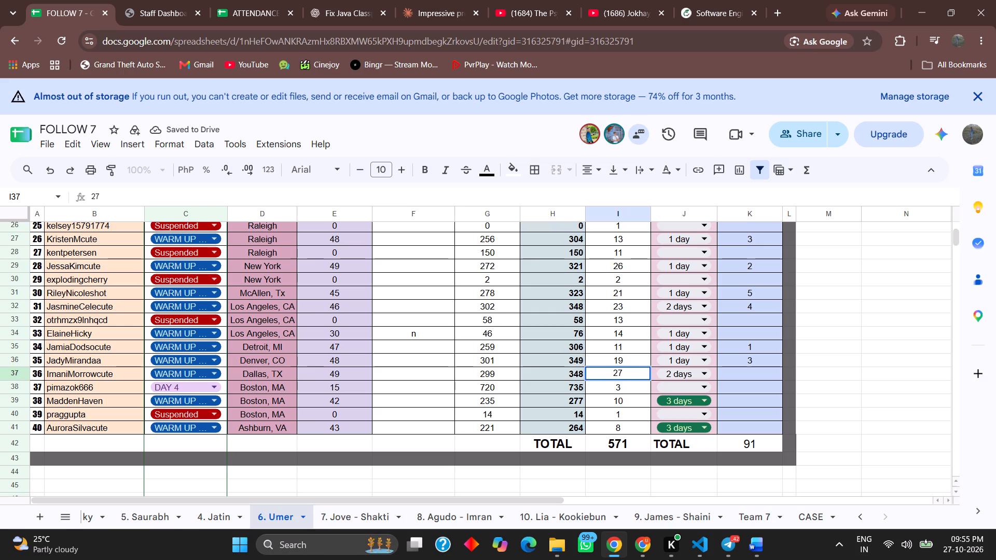
left_click(685, 377)
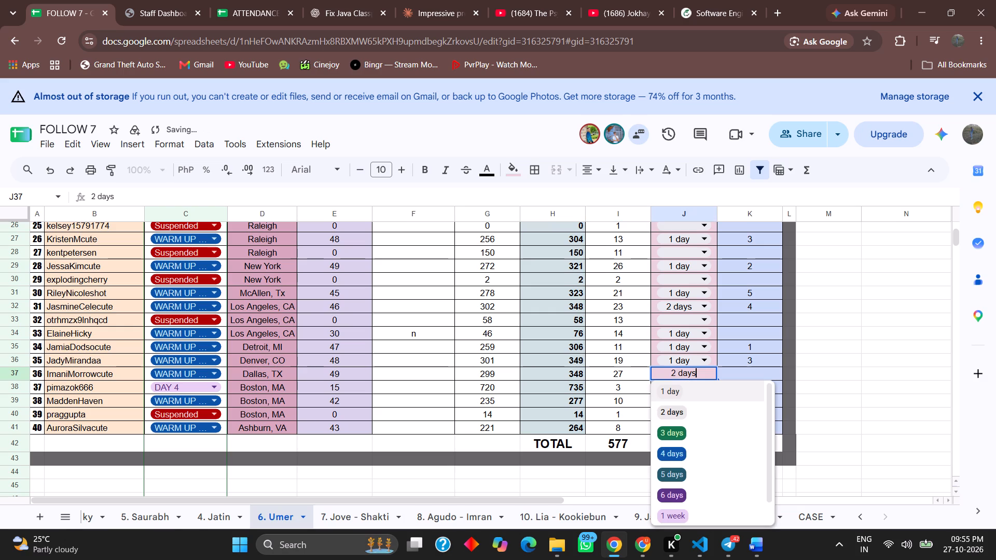
left_click(681, 394)
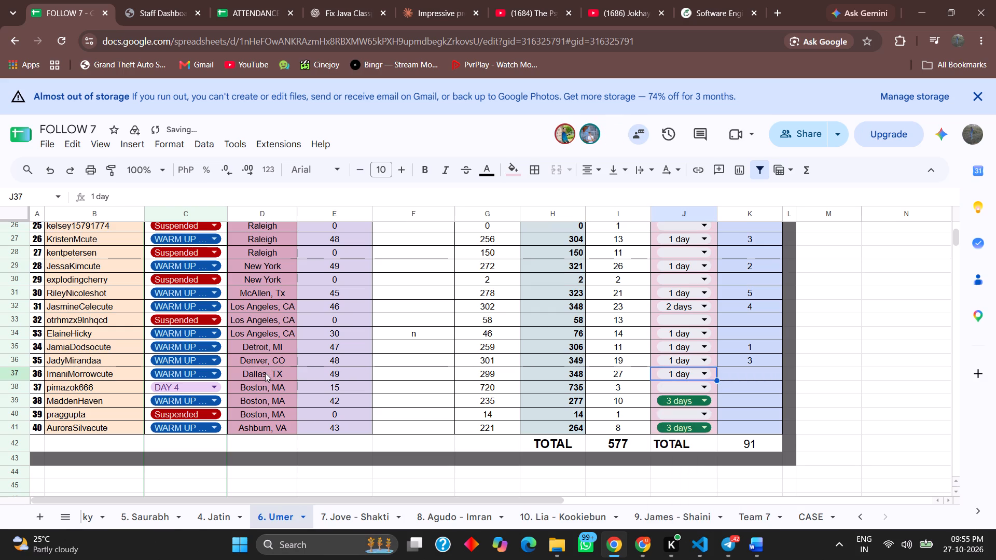
left_click(265, 373)
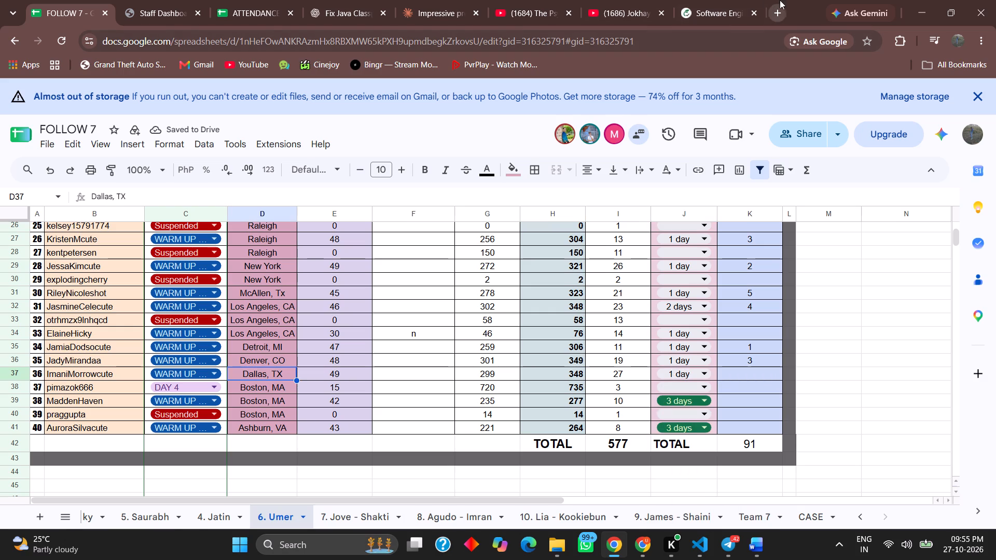
Switch to the Software Engineer Resume project in Overleaf.
left_click(731, 0)
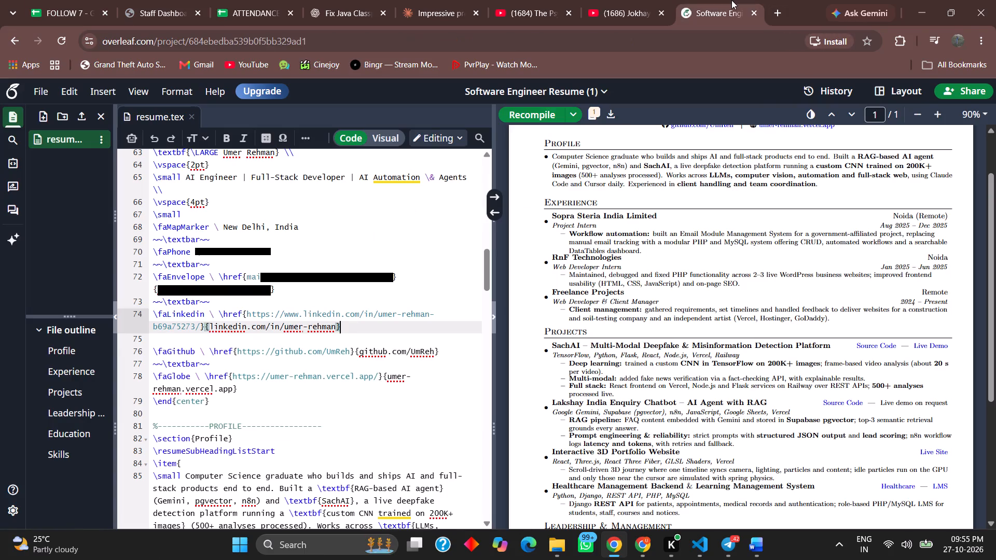
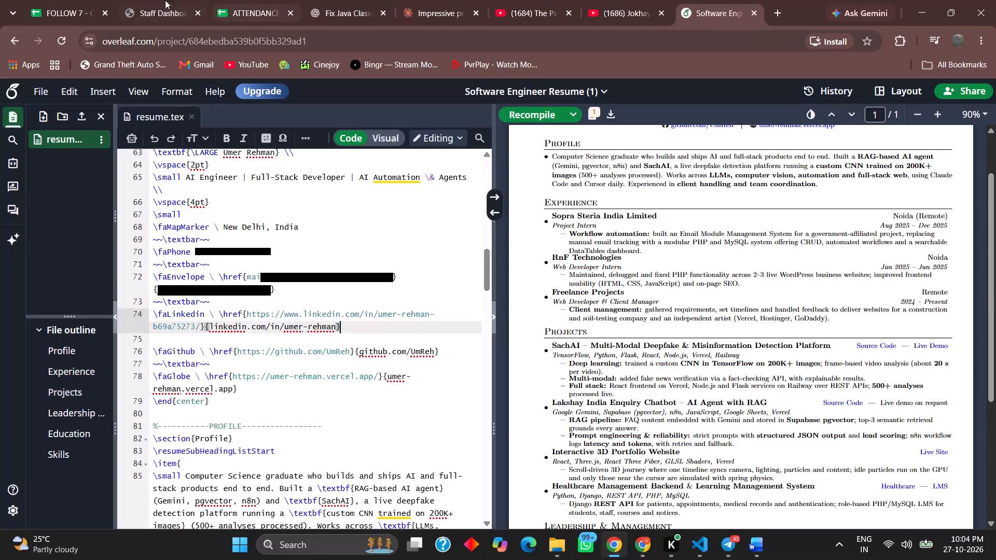
Switch to YouTube and resume playing the HOME official music video.
left_click(73, 0)
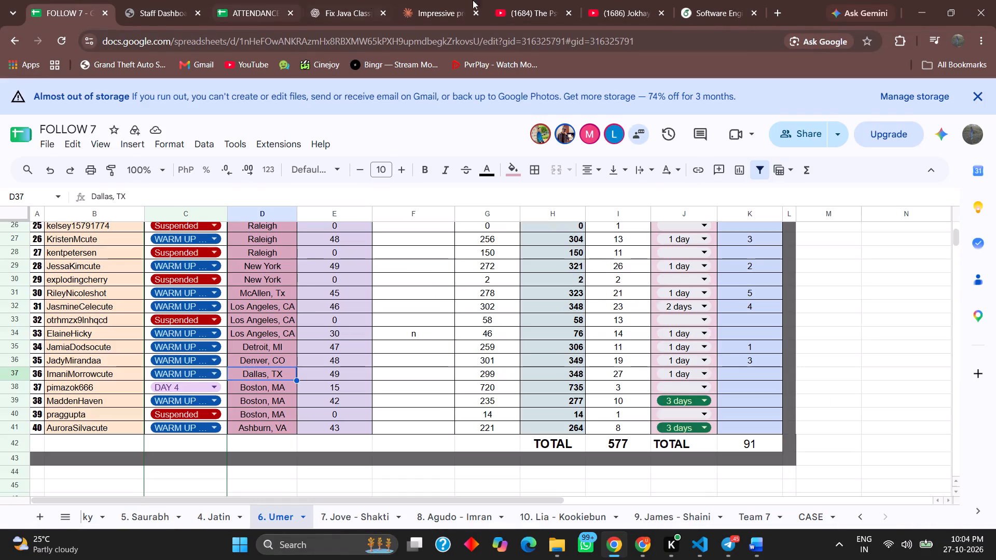
left_click(612, 0)
left_click(326, 347)
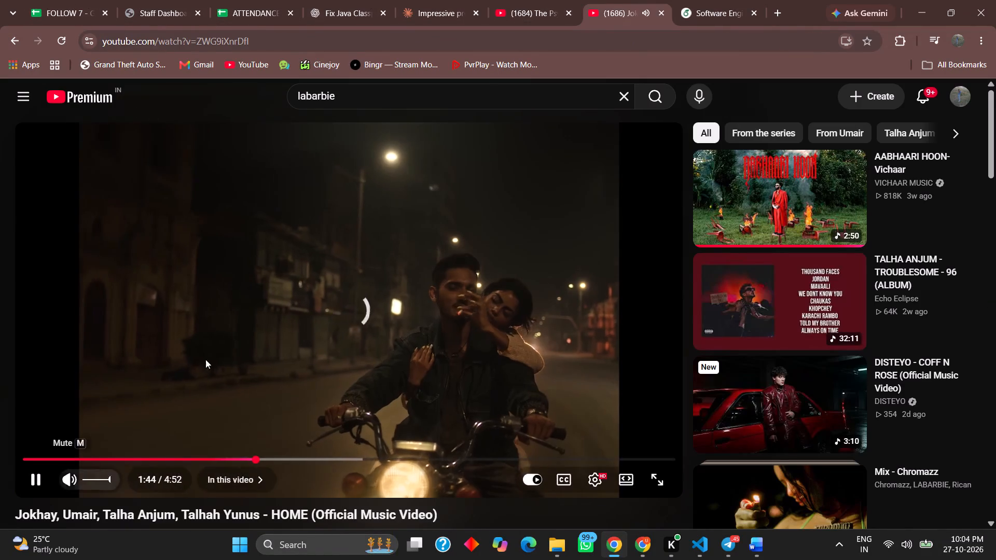
left_click(45, 0)
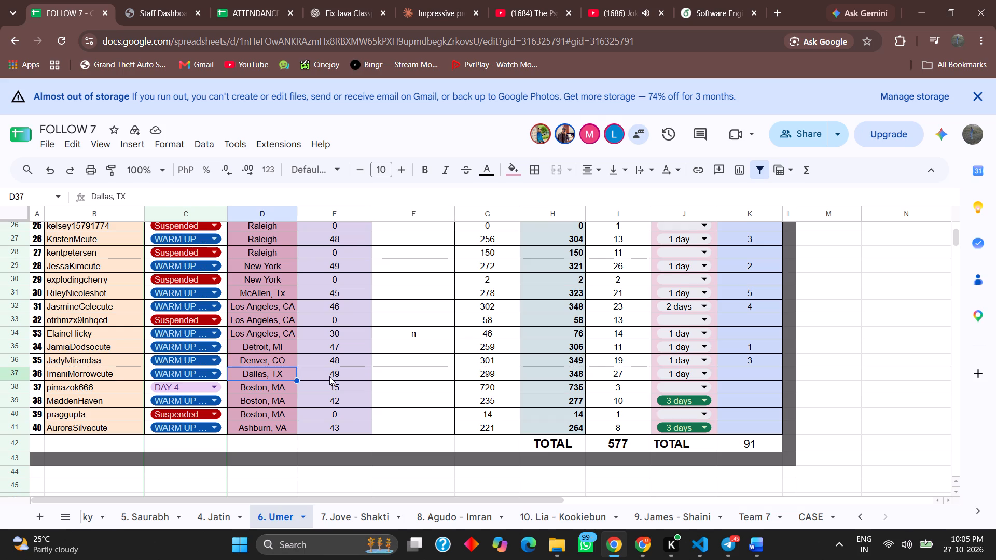
key("Right")
key("Right")
key("Right")
key("Right")
key("Right")
key("Right")
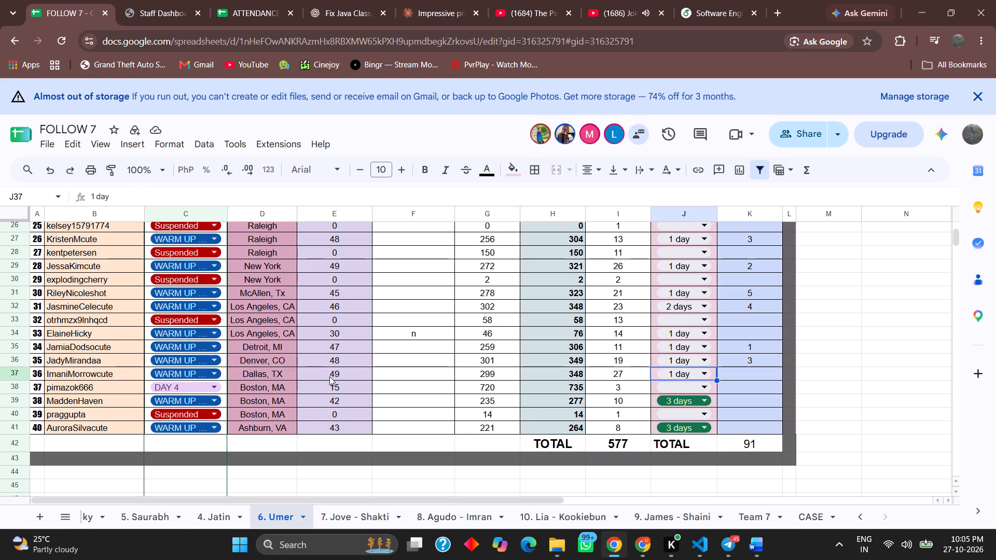
key("Right")
key("4")
key("Left")
key("Left")
key("Left")
key("Left")
key("Left")
key("Left")
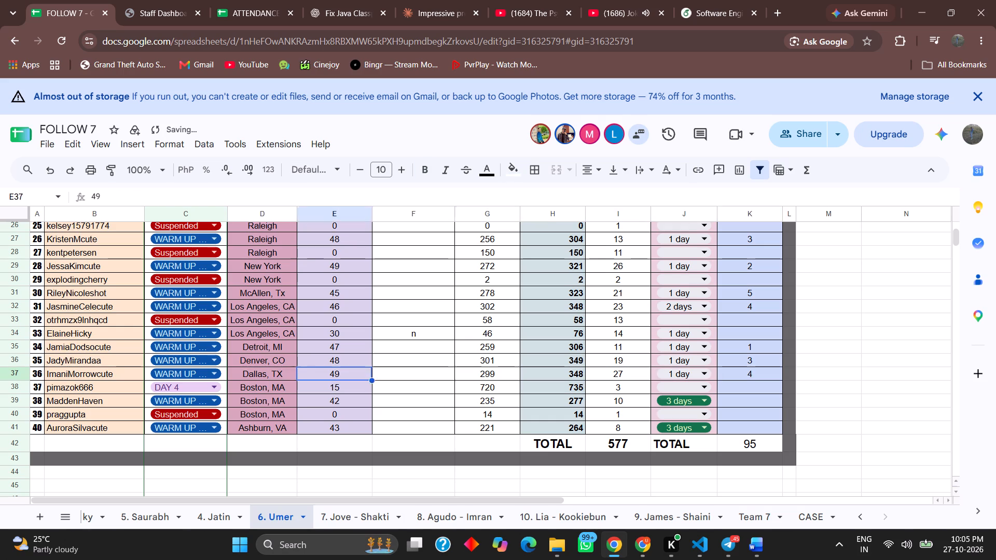
key("Left")
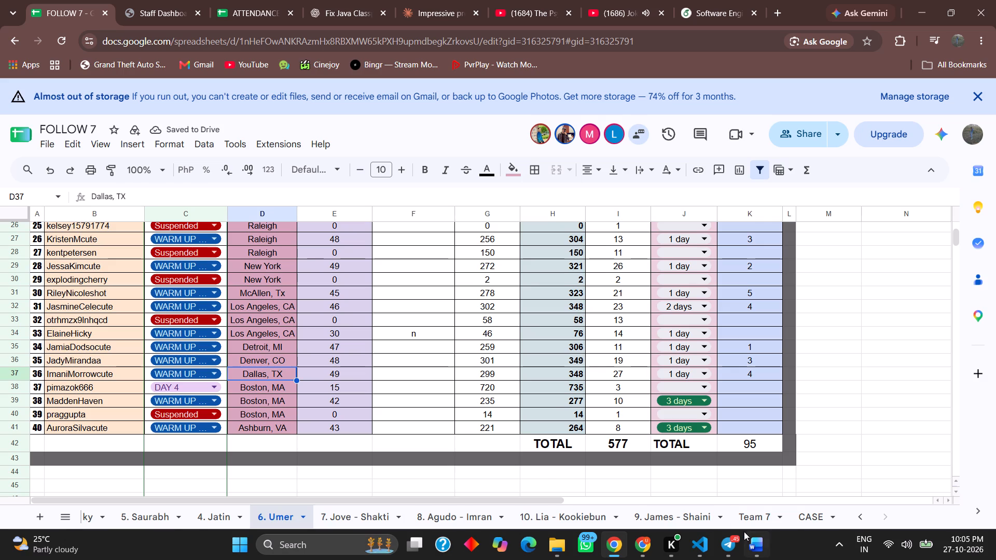
Open the 9. James - Shaini sheet and look over the account rows near its end.
left_click(690, 513)
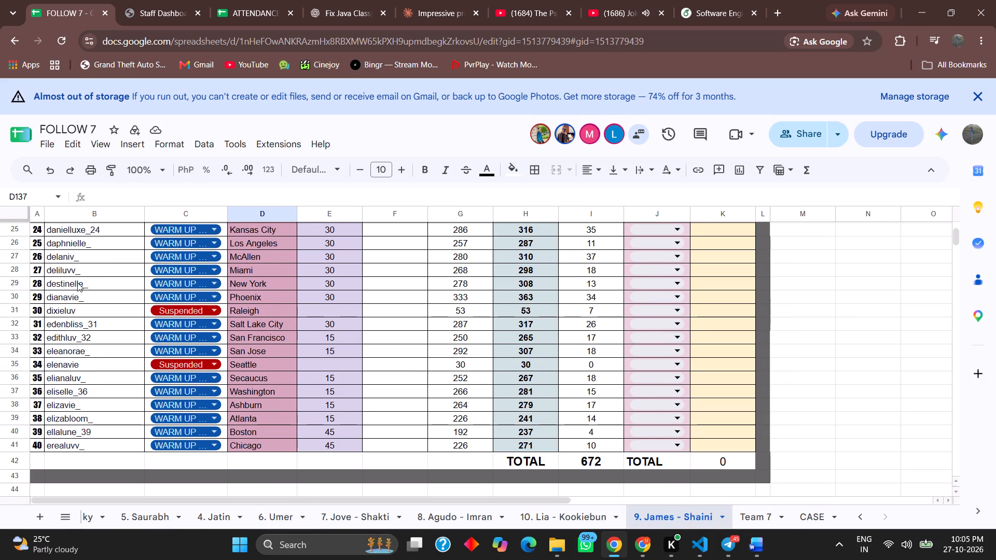
scroll(77, 283, "down", 1)
scroll(172, 327, "up", 1)
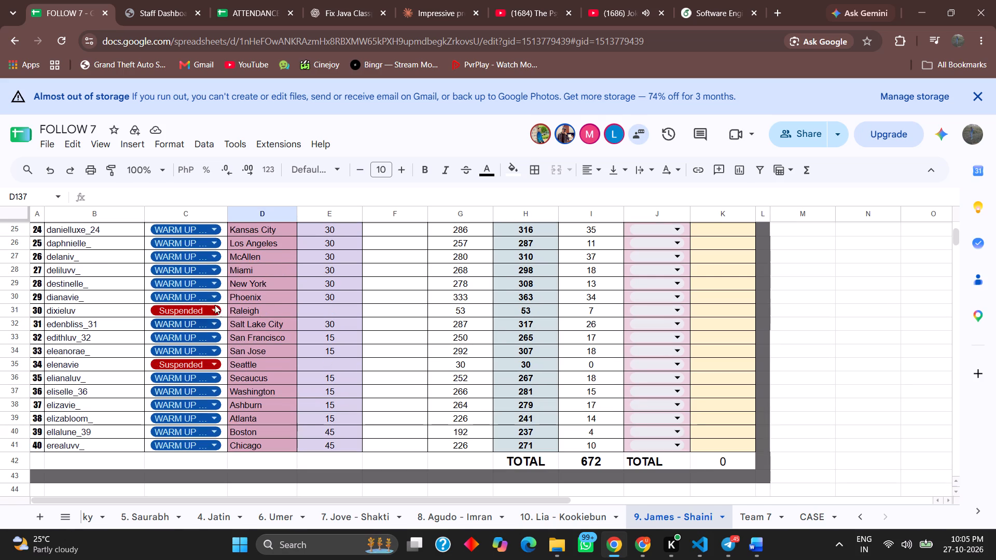
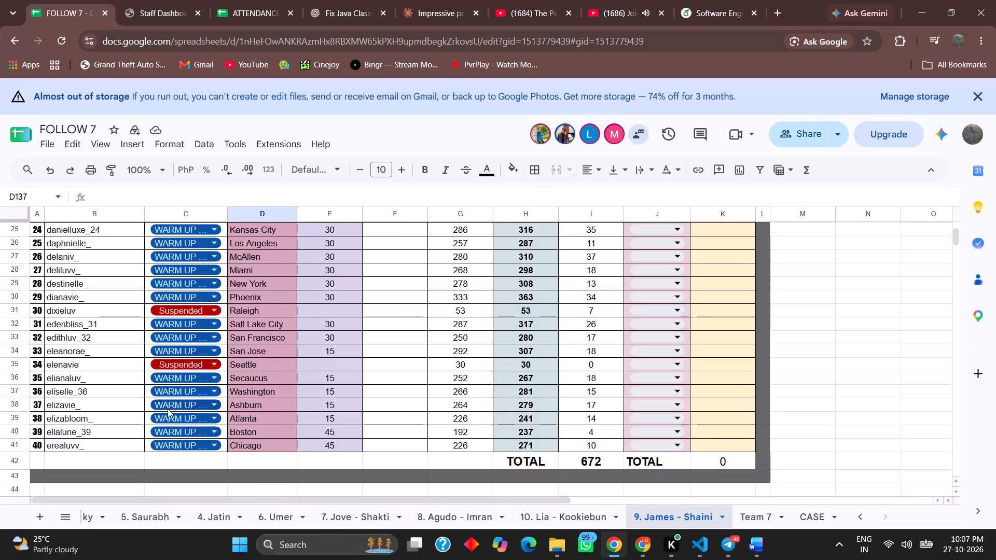
Return to the 6. Umer sheet and select the location cell in the MaddenHaven row.
left_click(276, 509)
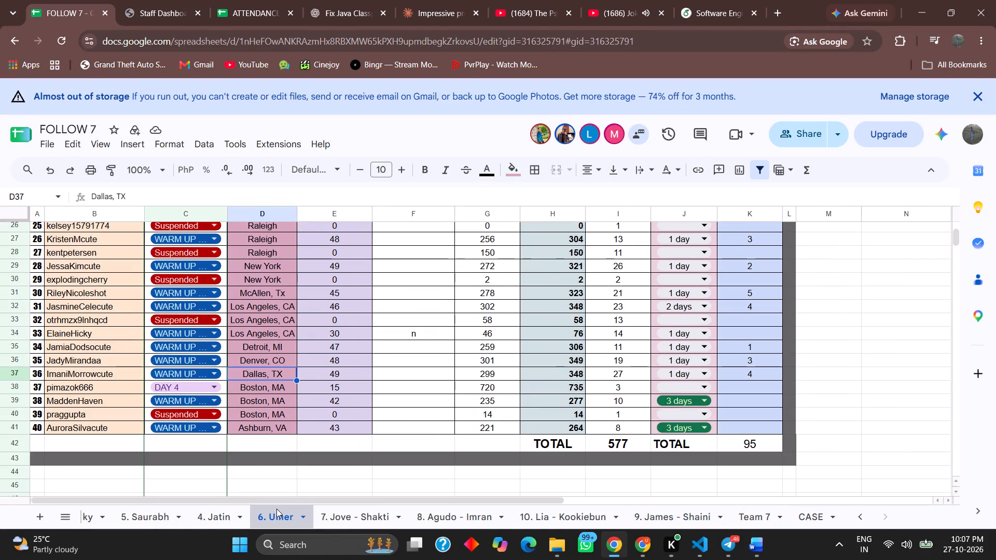
left_click(260, 405)
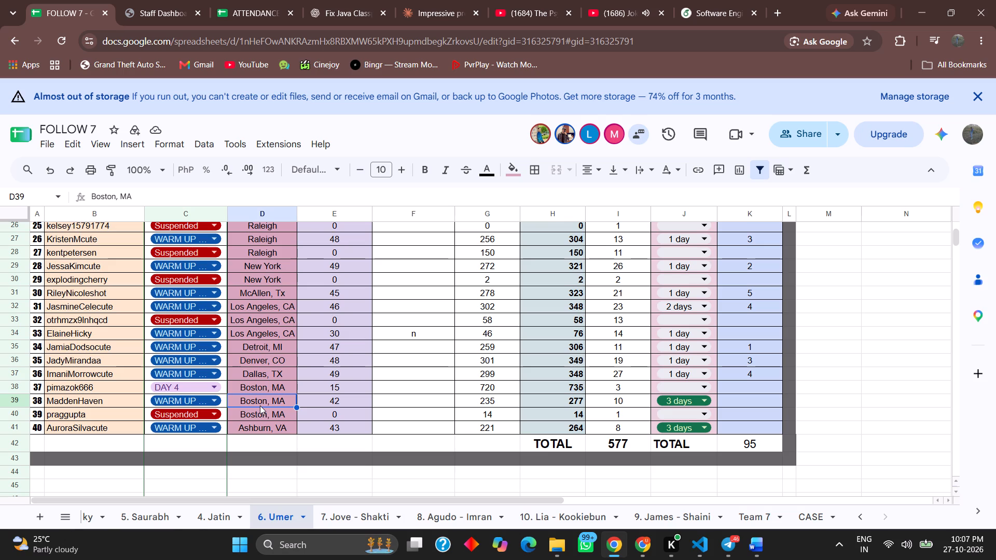
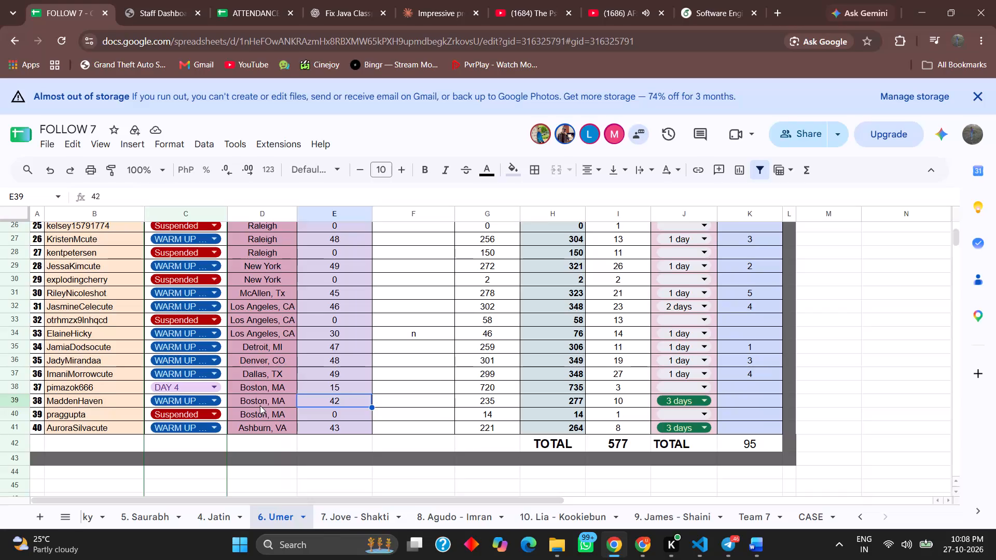
Update the MaddenHaven row with 50 in column E, 271 in column G and 17 in column I.
type("50")
key("Right")
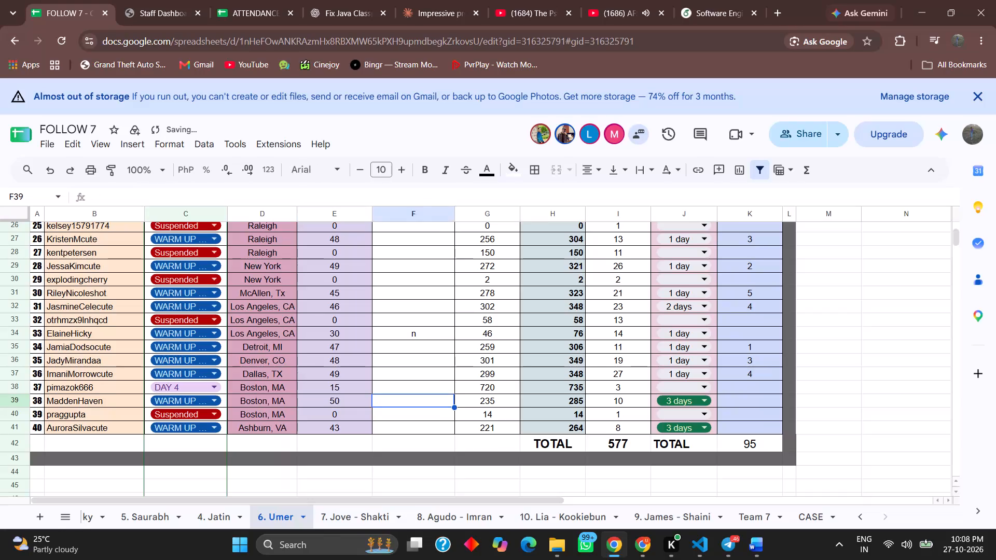
key("Right")
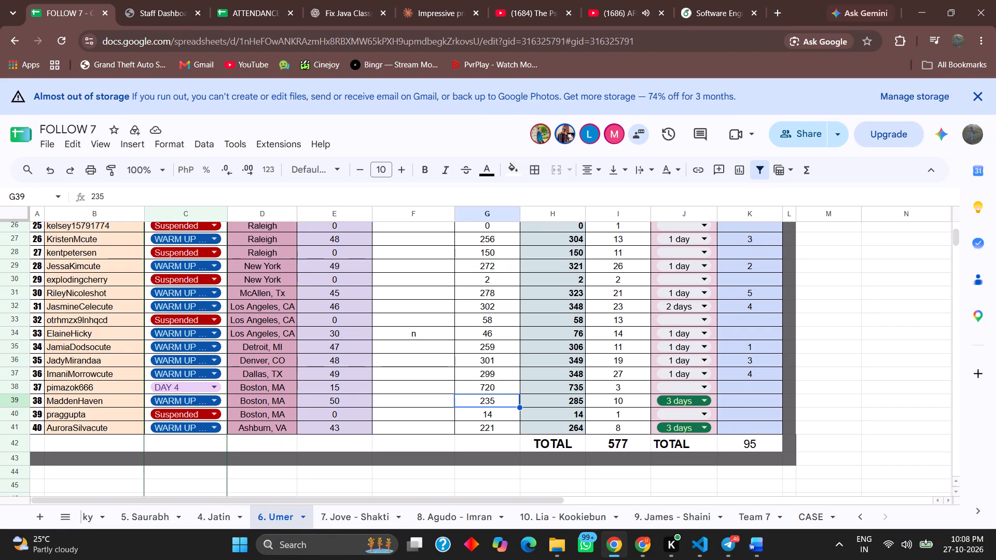
key("2")
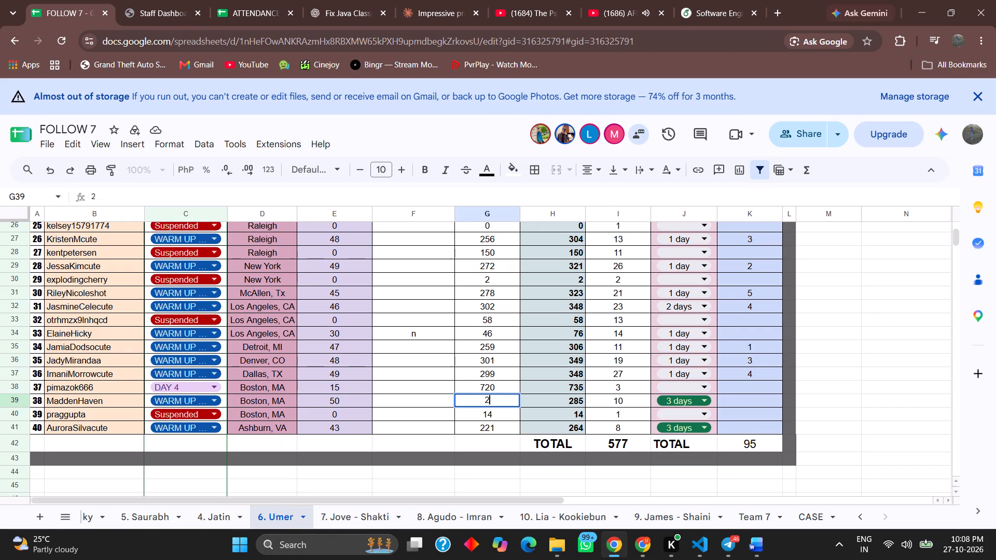
type("71")
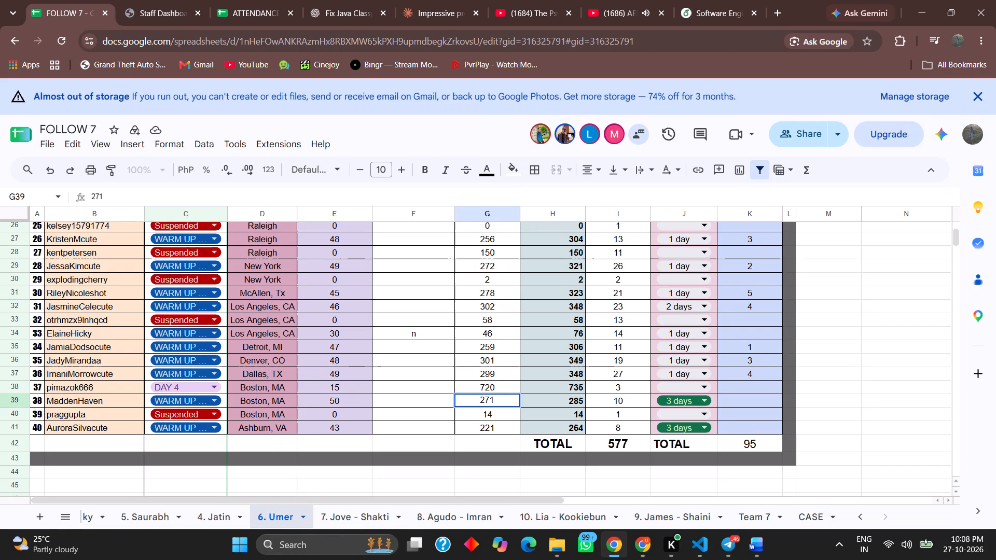
key("Right")
key("Right")
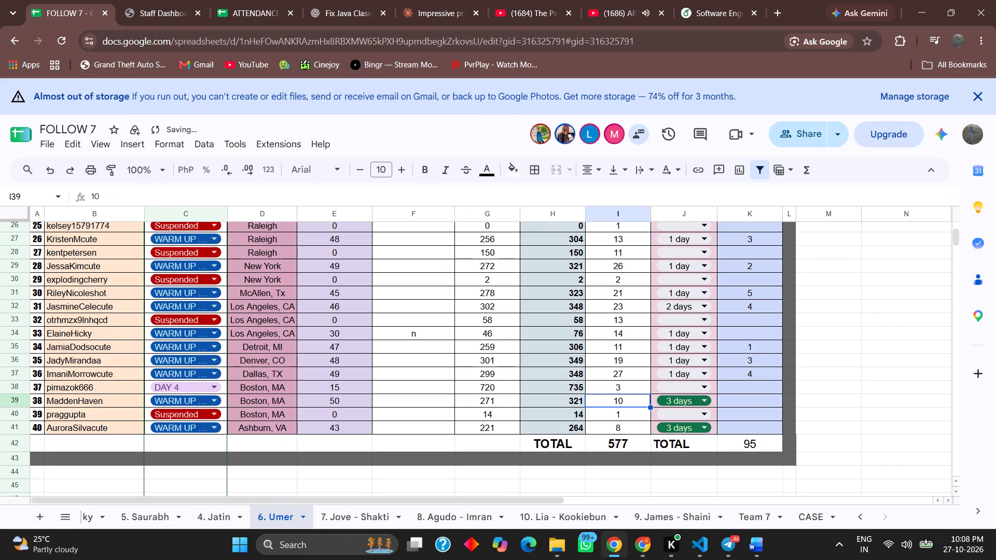
type("17")
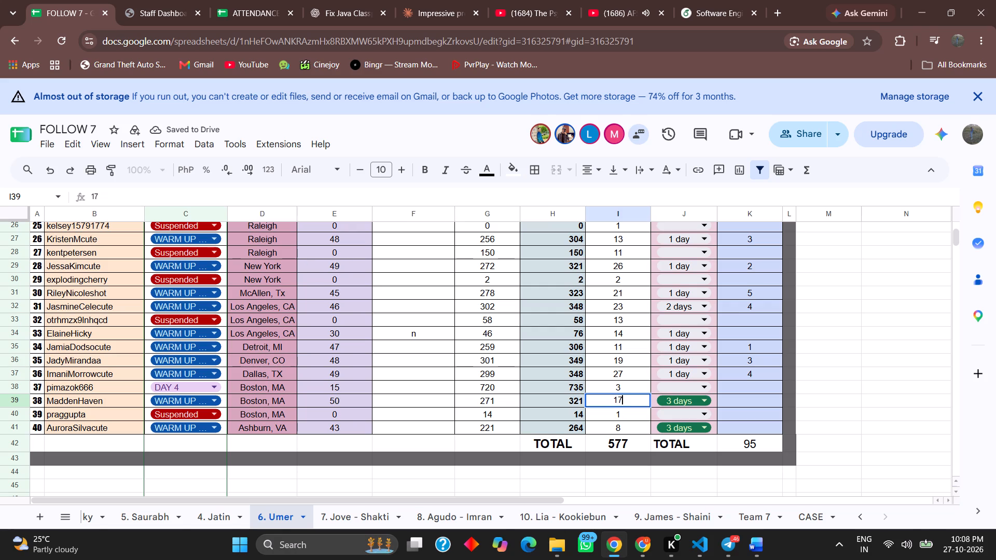
Change the MaddenHaven row's day status in column J to 2 days.
left_click(706, 401)
left_click(687, 444)
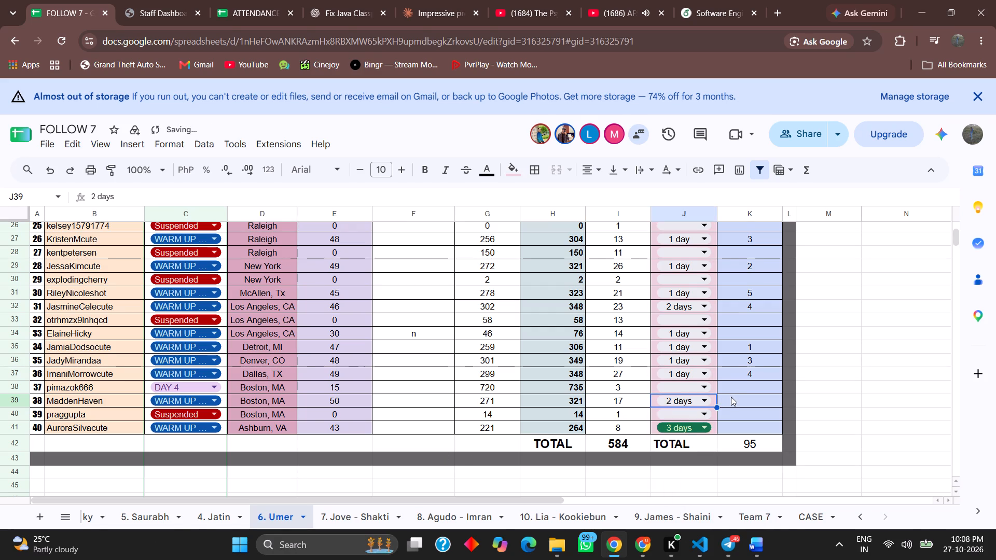
left_click(733, 395)
key("Down")
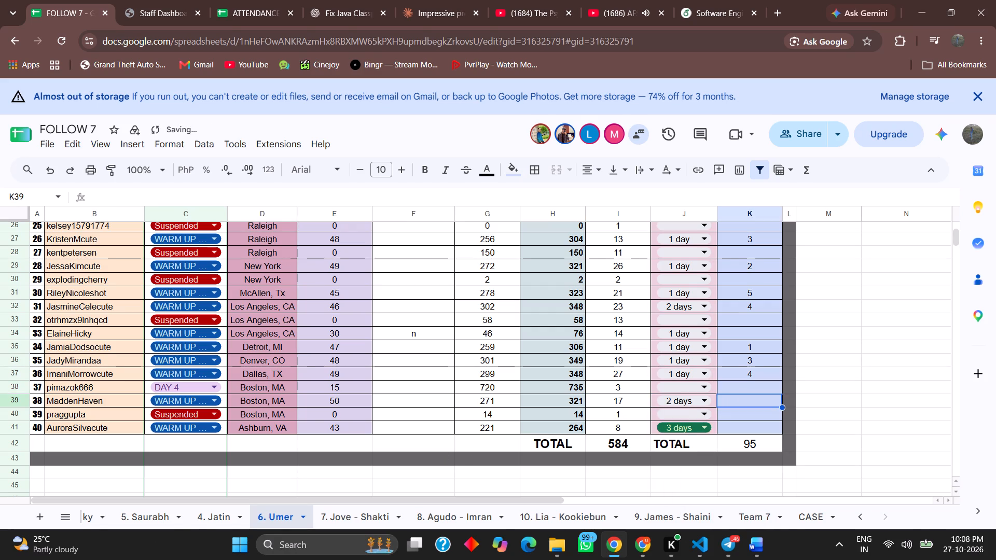
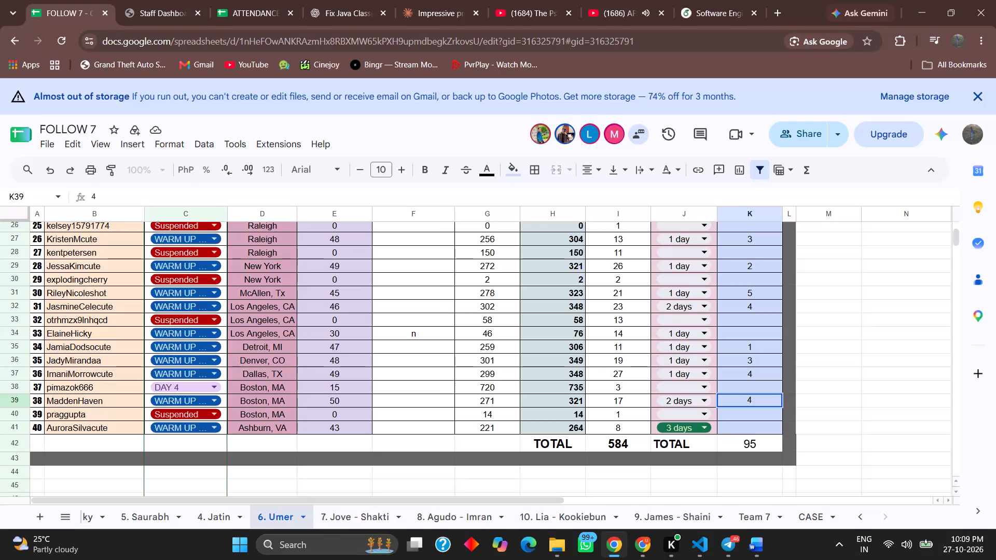
Finish entering 4 in column K of the MaddenHaven row and move back along the row to its city cell.
key("Left")
key("Left")
key("Left")
key("Left")
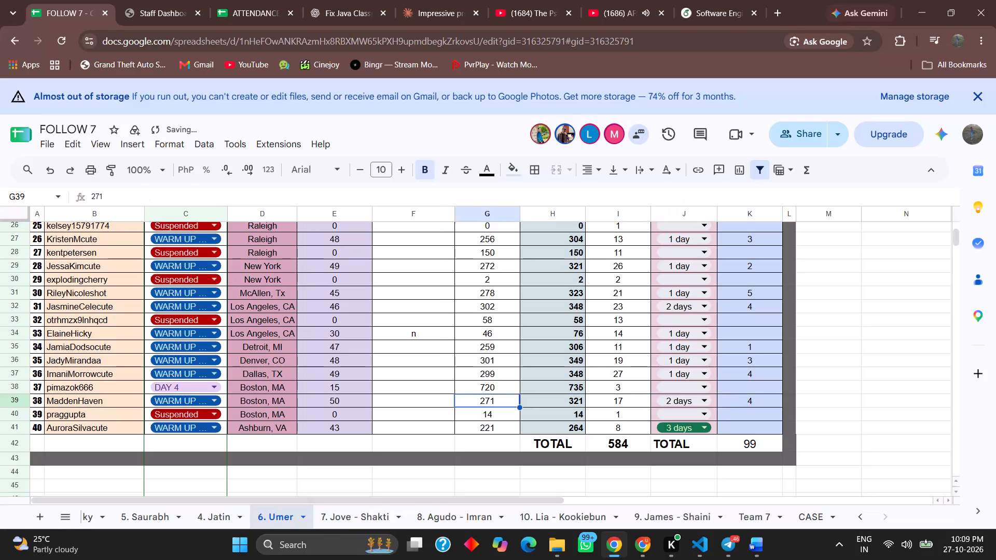
key("Left")
key("Left")
key("Left")
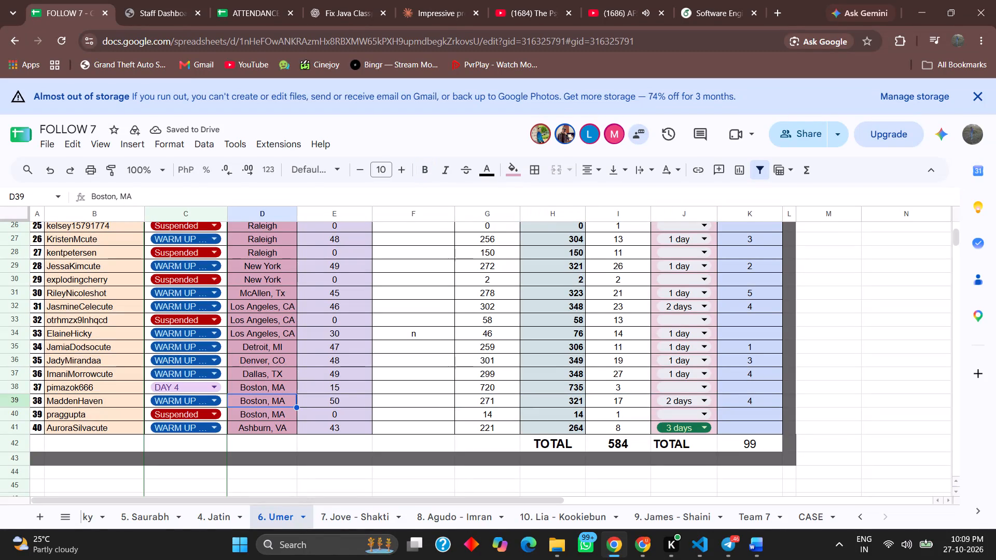
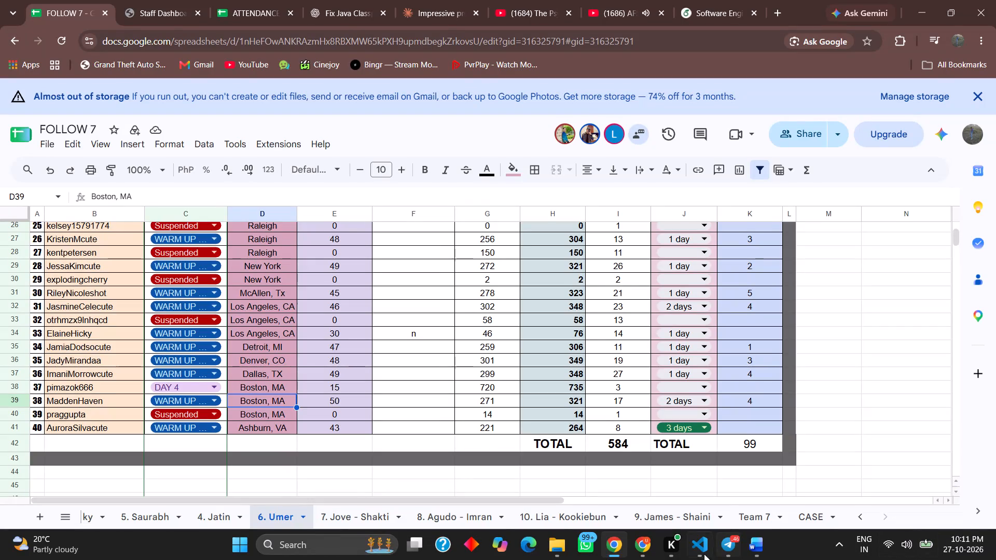
Switch to the 9. James - Shaini sheet of the FOLLOW 7 spreadsheet to view its account rows.
left_click(671, 526)
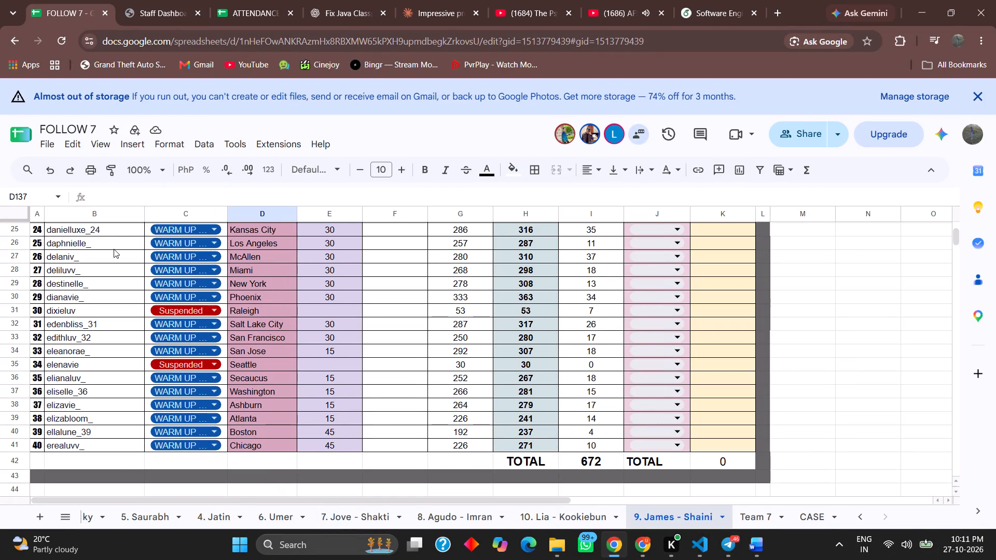
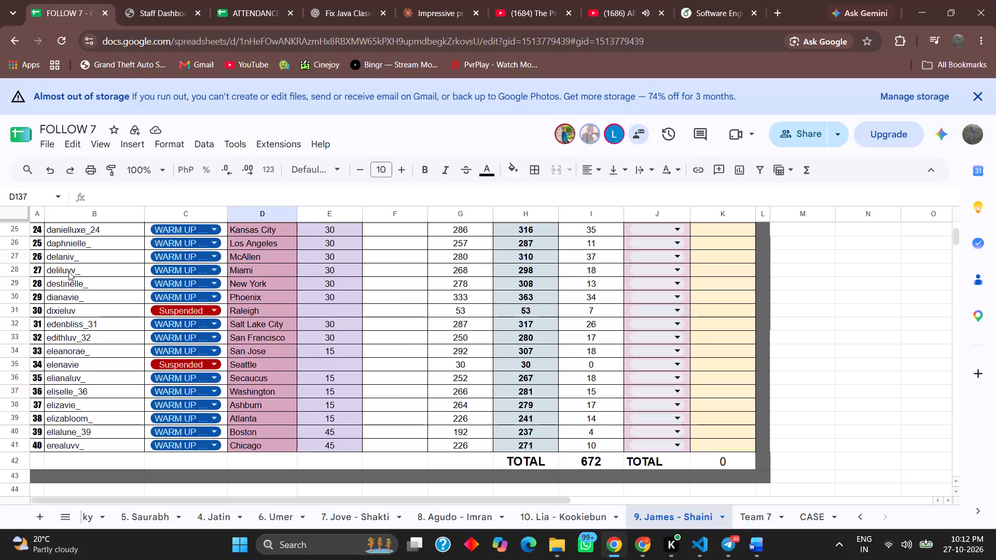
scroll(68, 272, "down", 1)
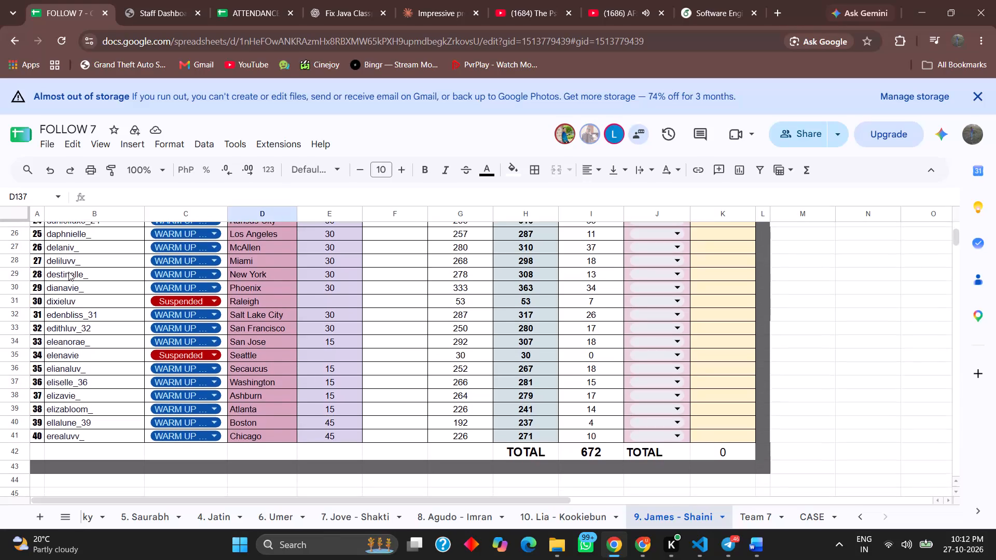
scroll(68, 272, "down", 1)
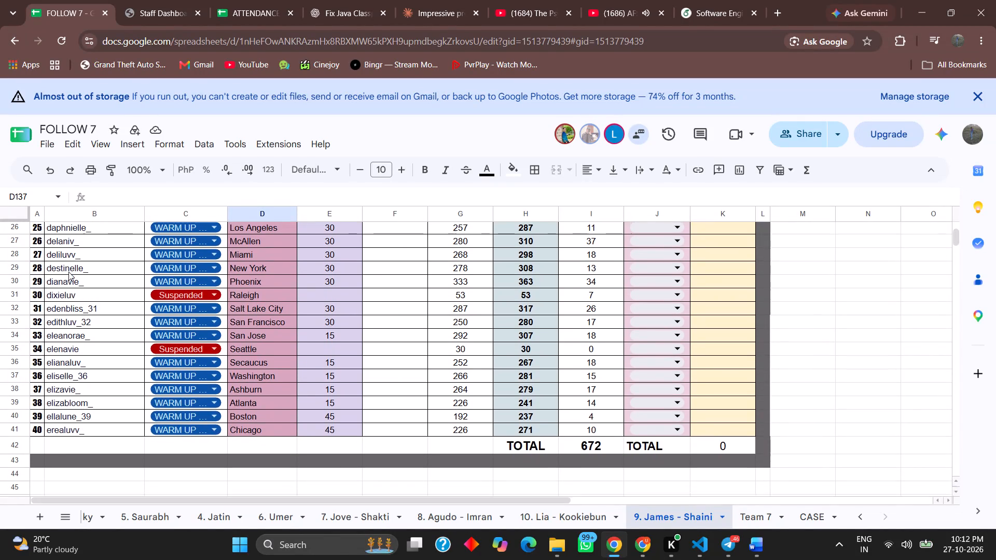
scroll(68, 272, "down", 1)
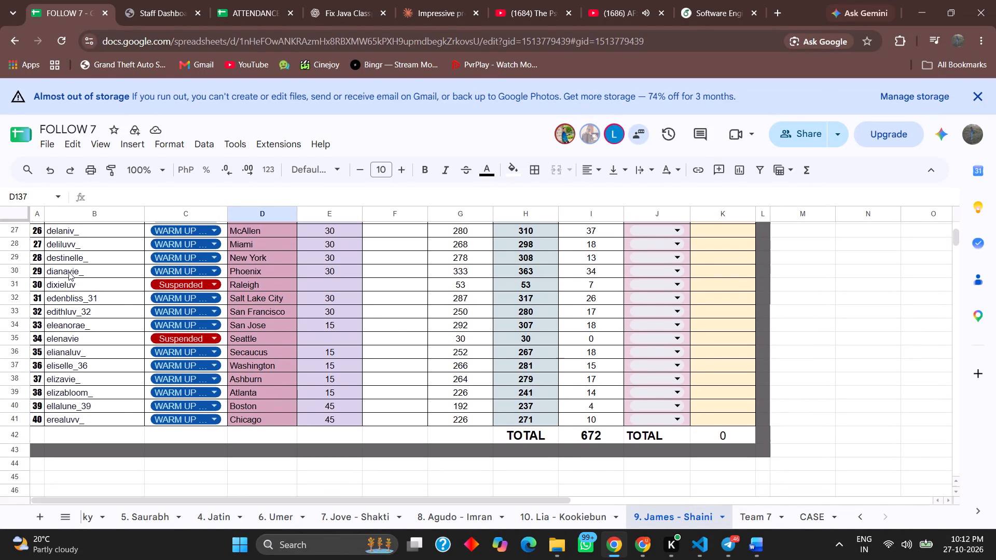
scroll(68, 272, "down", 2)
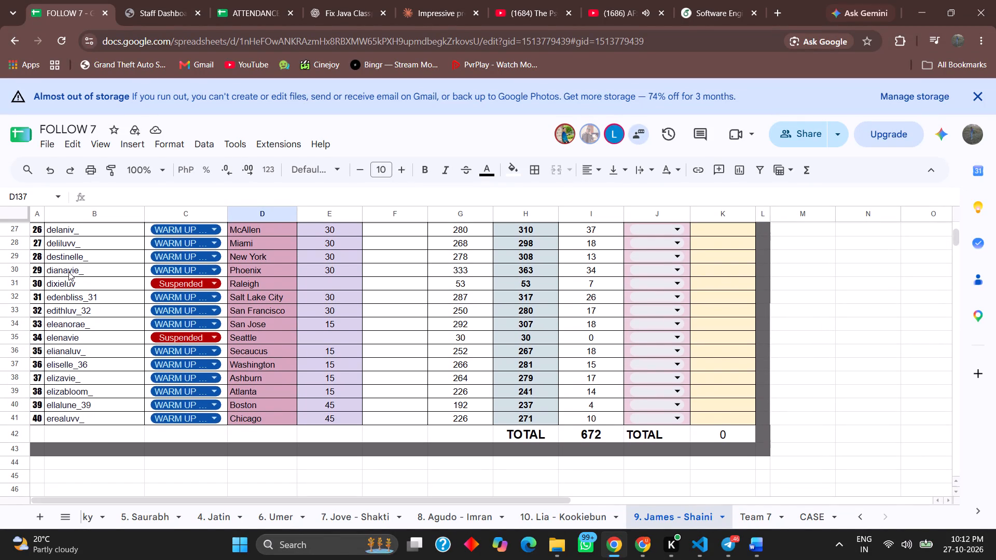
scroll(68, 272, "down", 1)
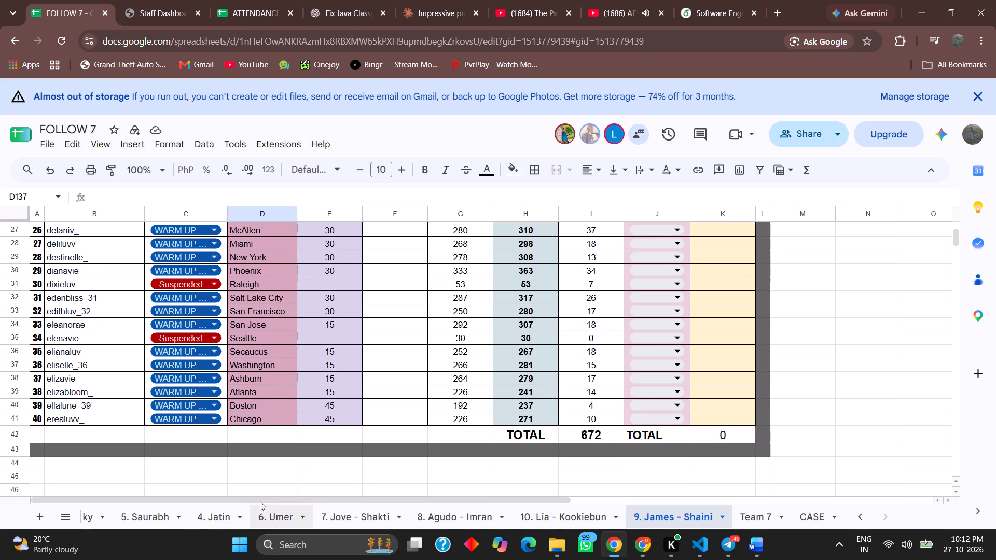
left_click(272, 516)
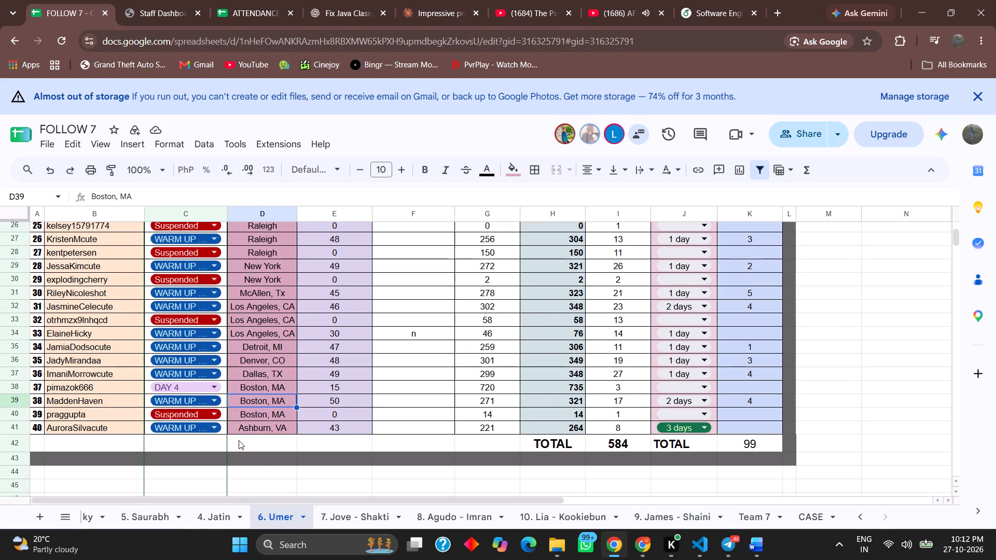
left_click(253, 429)
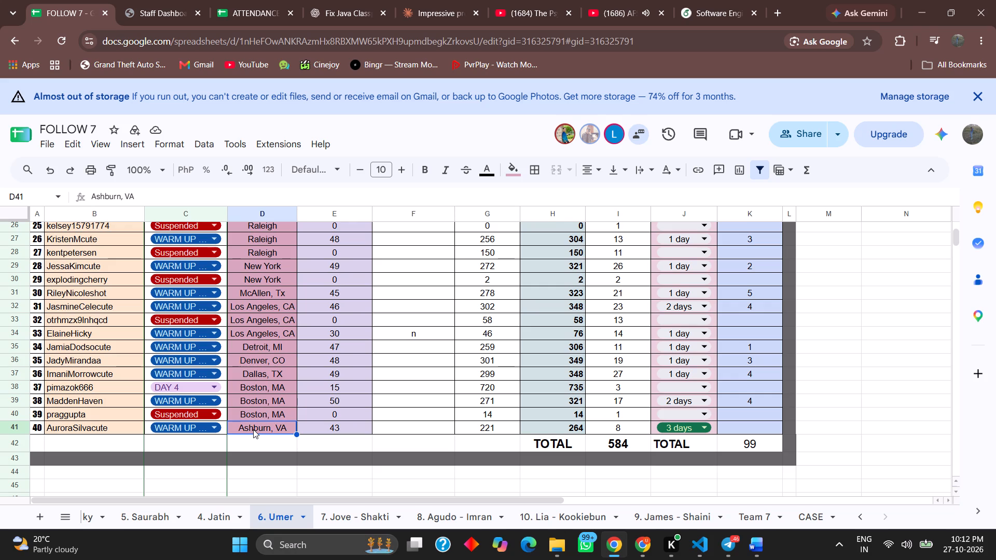
key("Right")
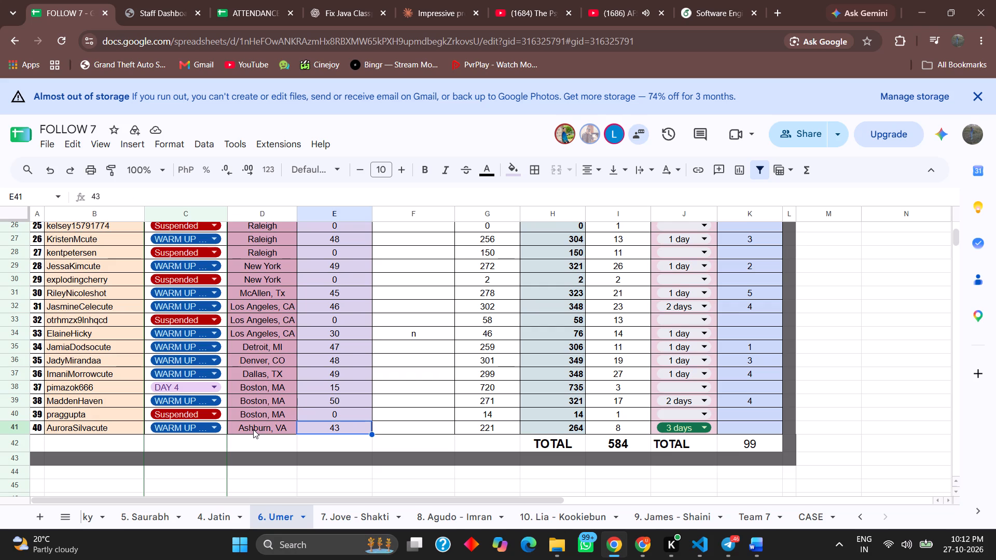
type("49")
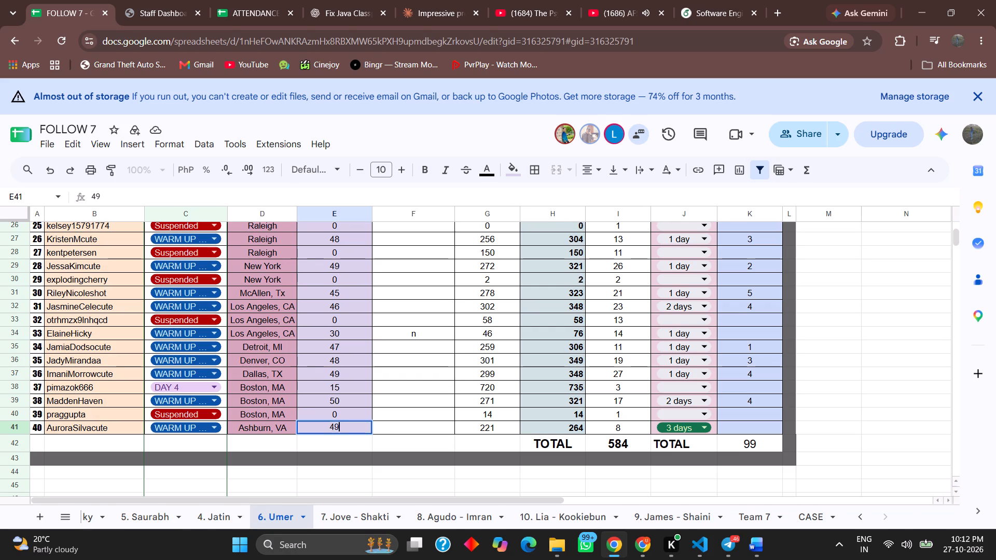
key("BackSpace")
key("5")
key("Right")
Set AuroraSilvacute's Current No. FF to 260 and NO. FF to 16.
key("Right")
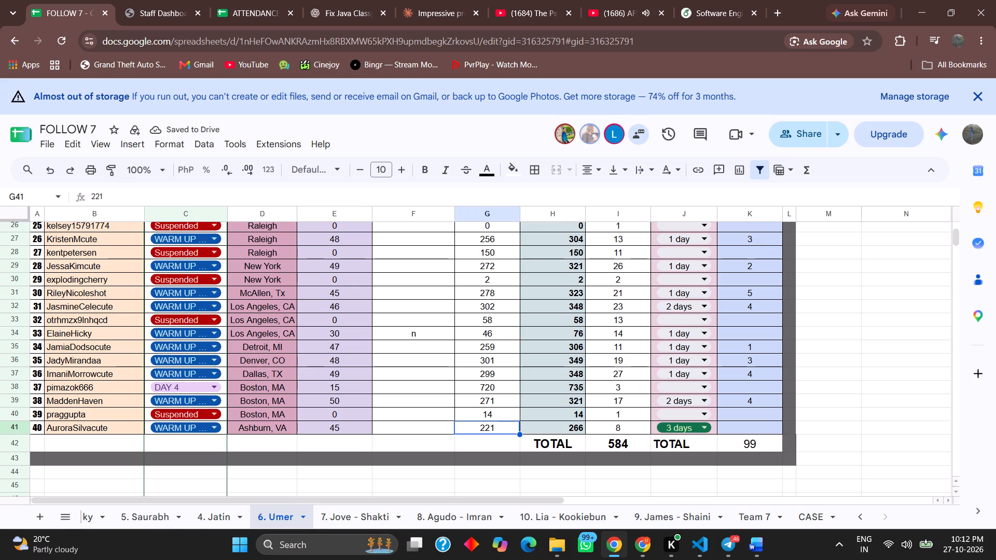
type("560")
key("BackSpace")
key("BackSpace")
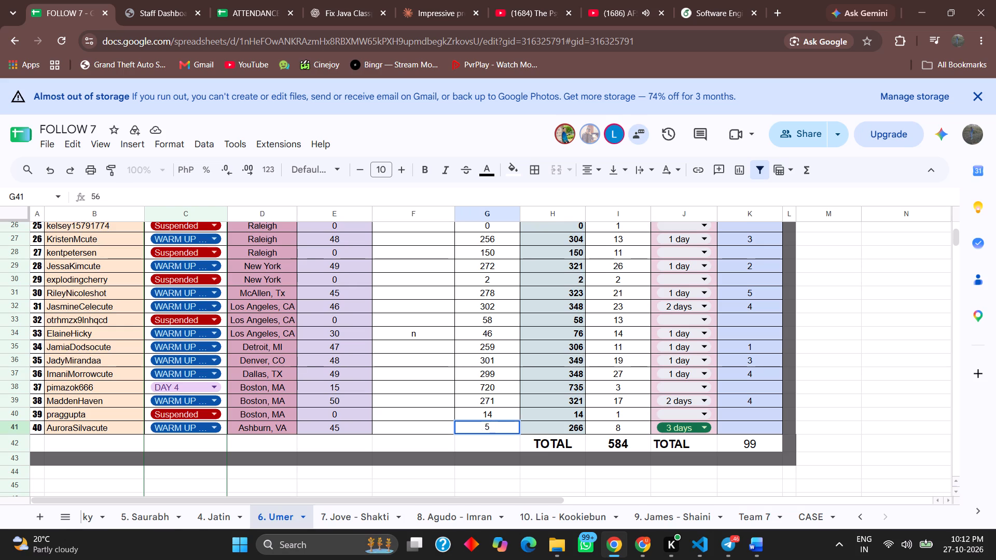
key("BackSpace")
type("260")
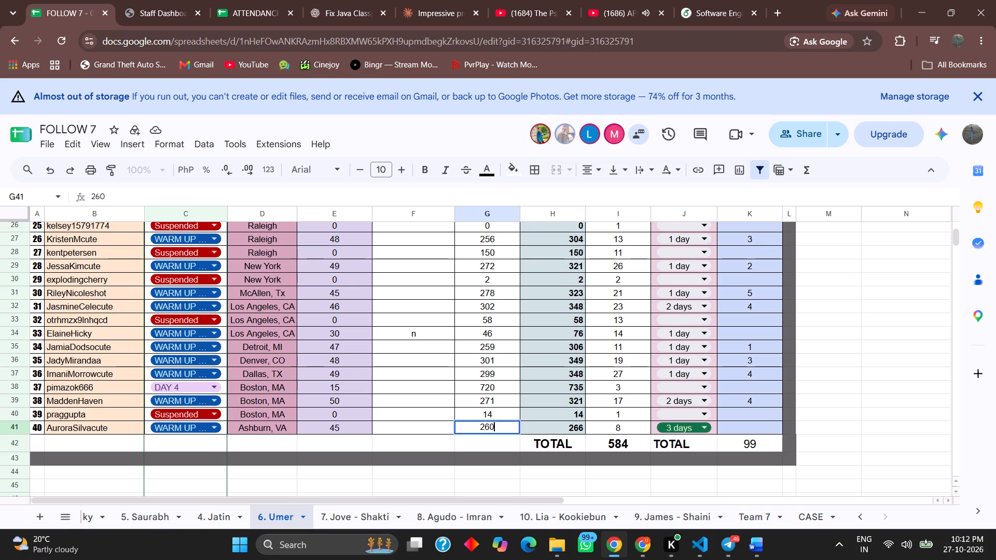
key("Right")
key("Right")
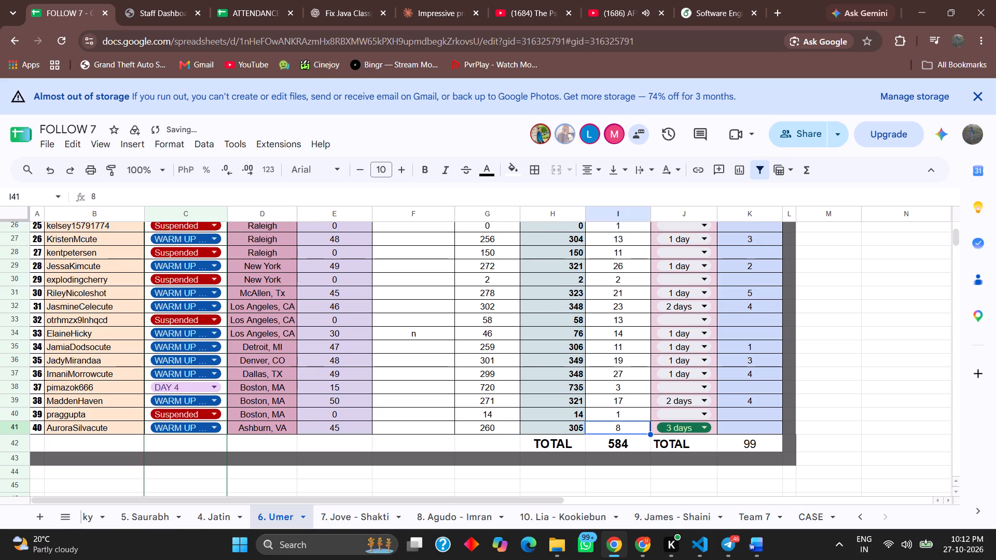
type("16")
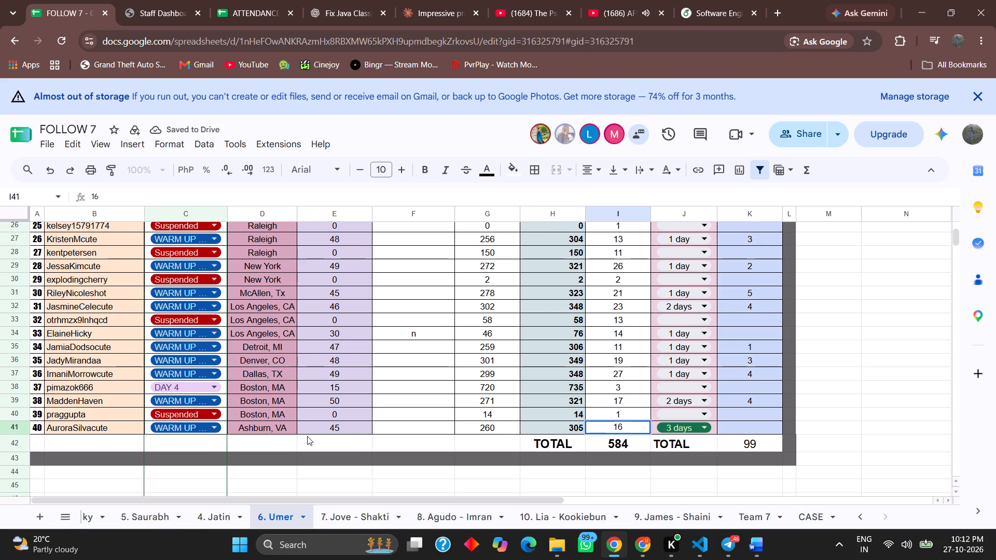
left_click(697, 430)
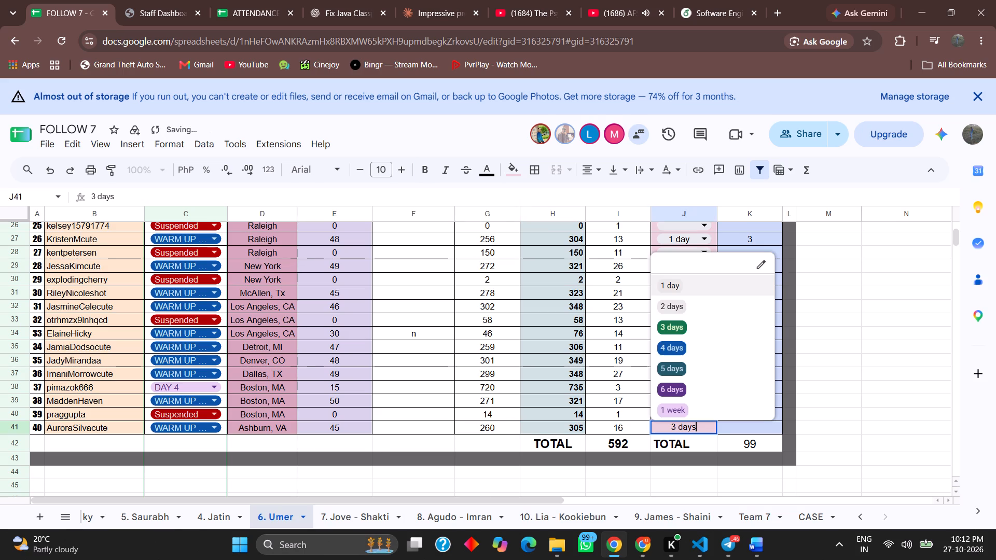
left_click(674, 307)
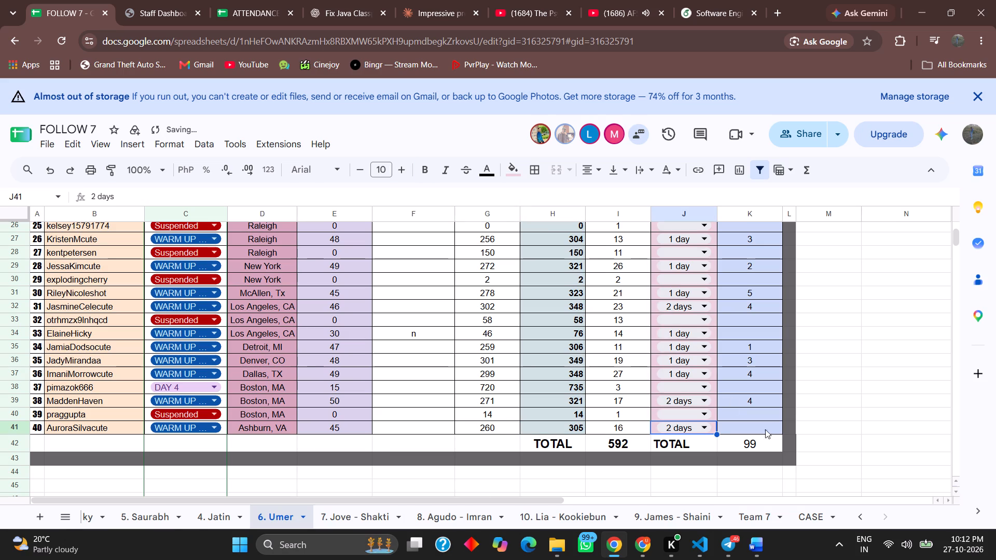
left_click(765, 425)
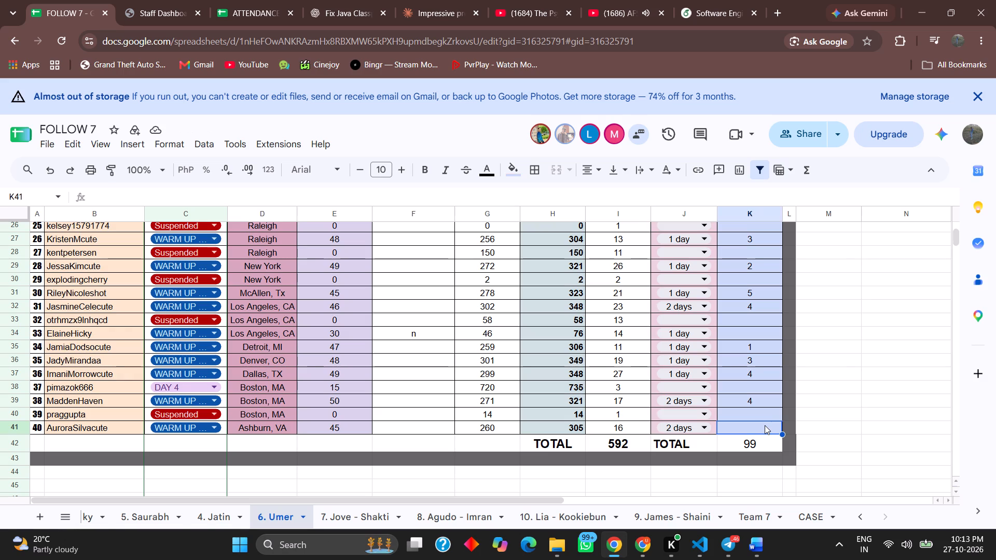
key("5")
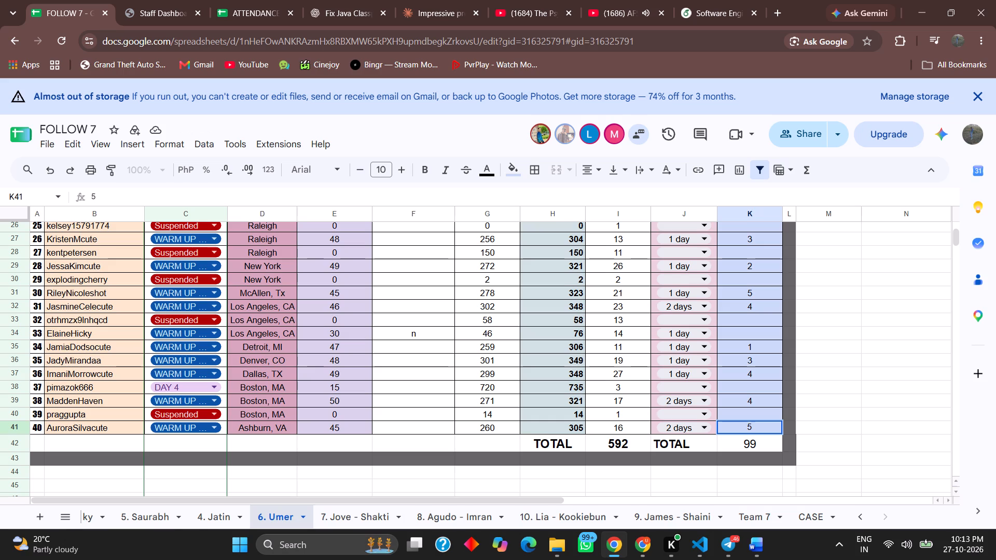
left_click(443, 430)
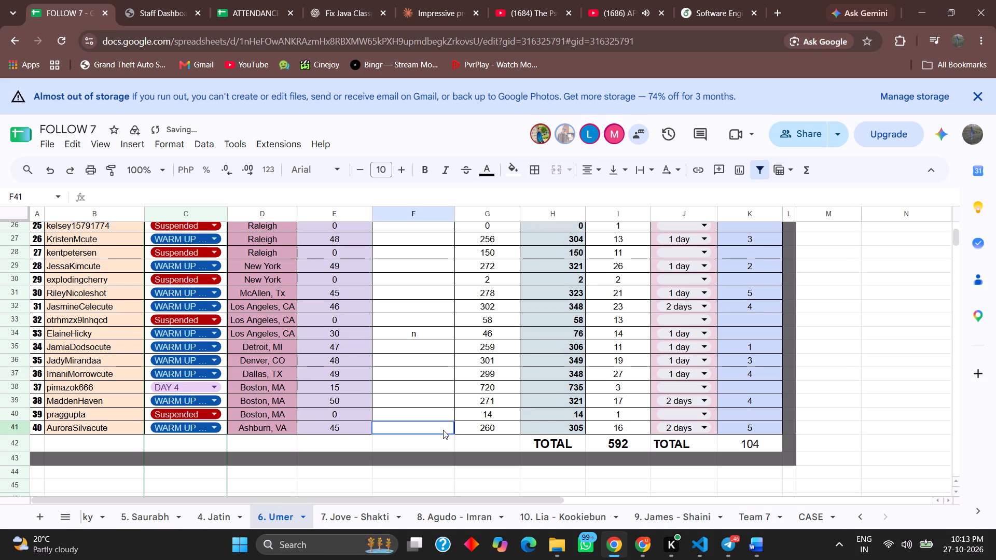
Review the account rows of the 6. Umer sheet from the first account through the TOTAL row.
scroll(510, 341, "up", 1)
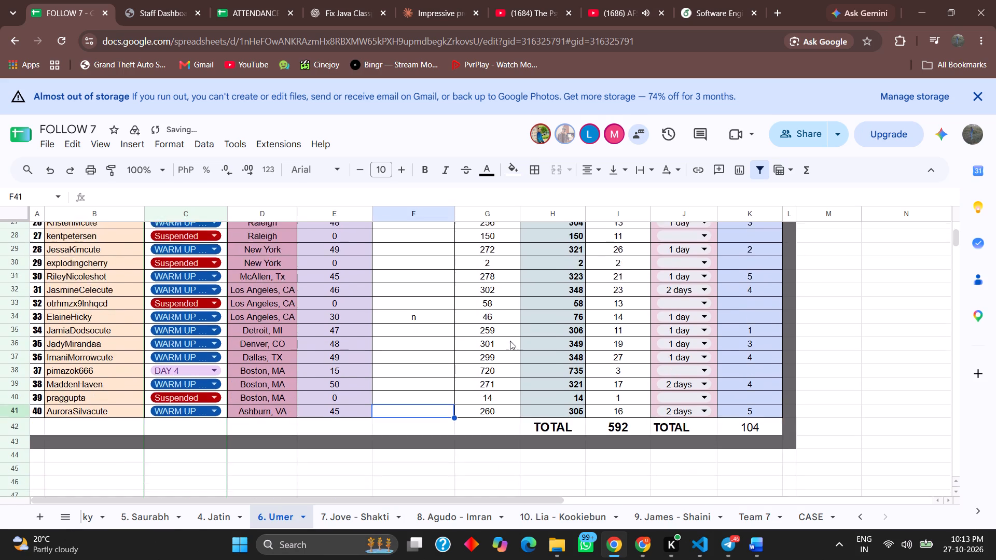
scroll(510, 341, "up", 2)
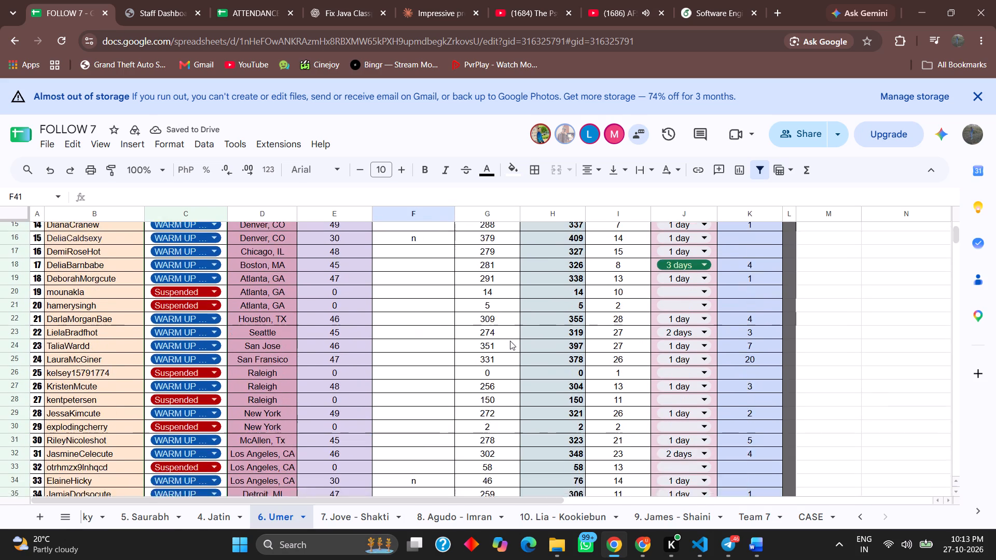
scroll(510, 341, "up", 7)
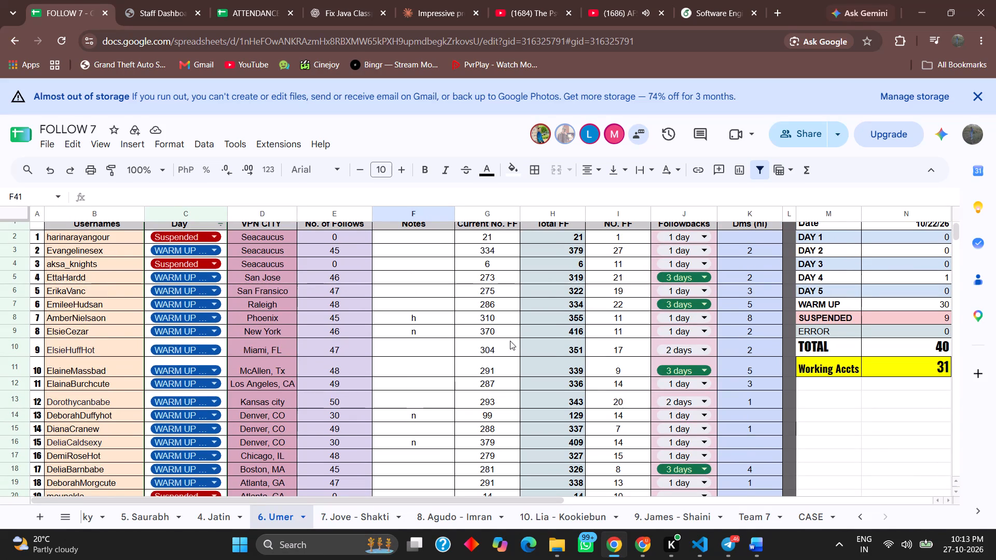
scroll(411, 480, "down", 4)
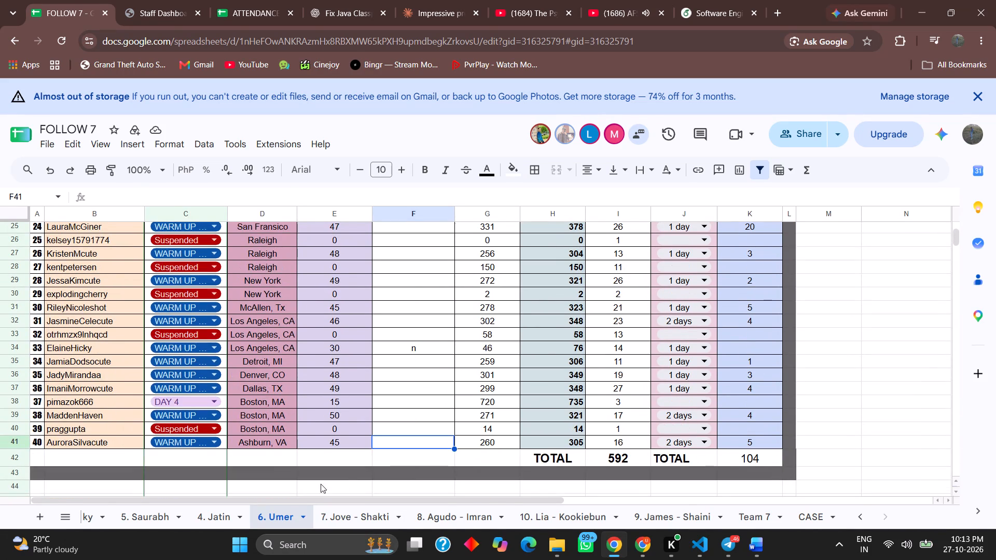
Switch to the 9. James - Shaini sheet to view its account rows.
left_click(692, 513)
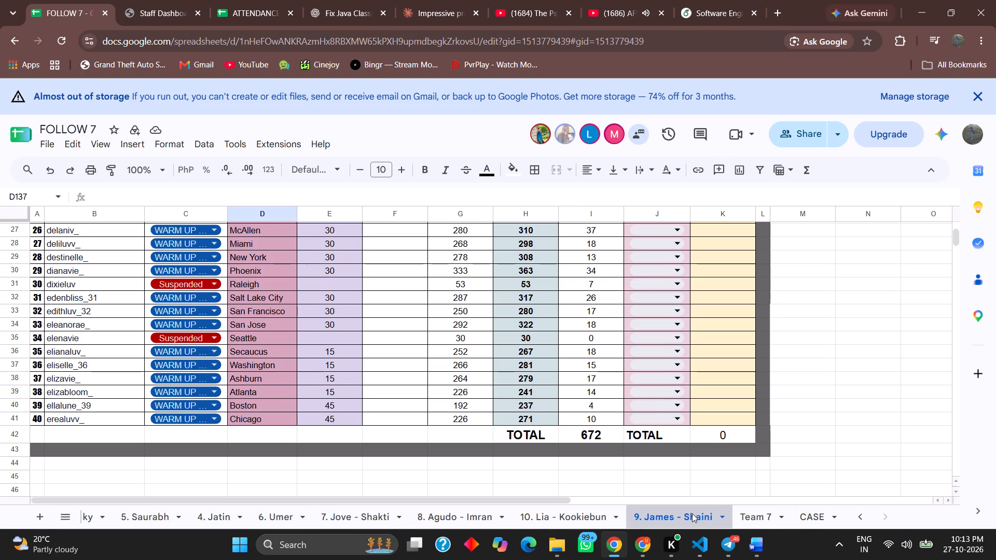
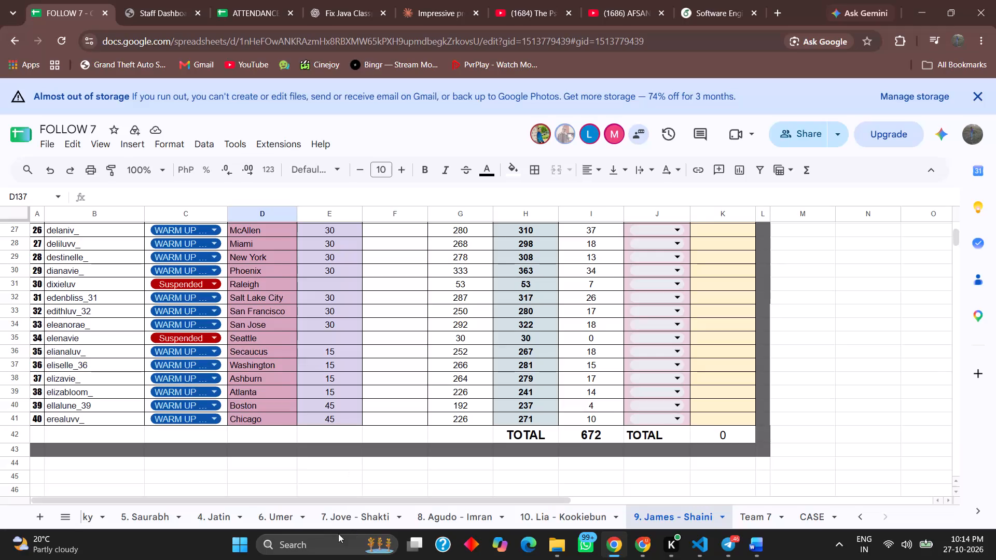
Return to the 6. Umer sheet.
left_click(274, 519)
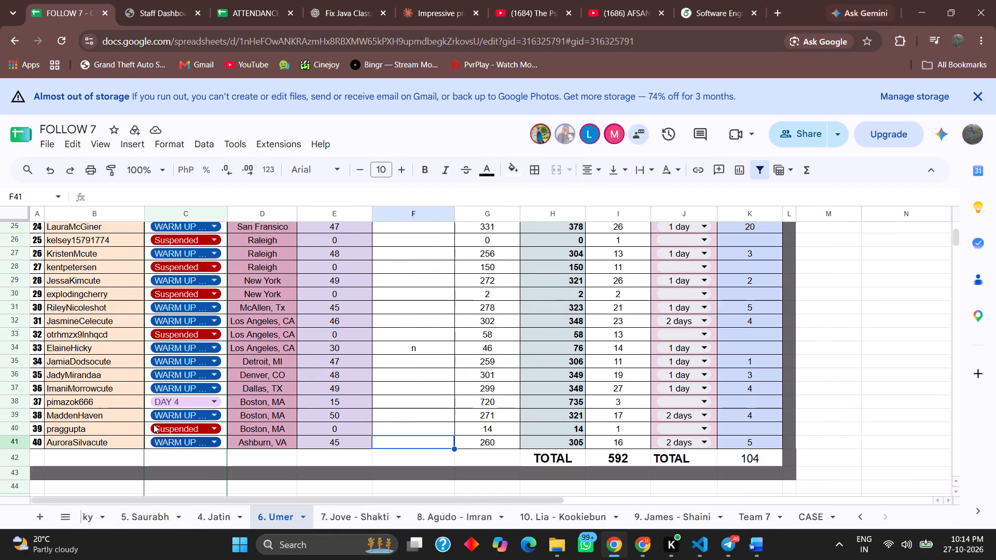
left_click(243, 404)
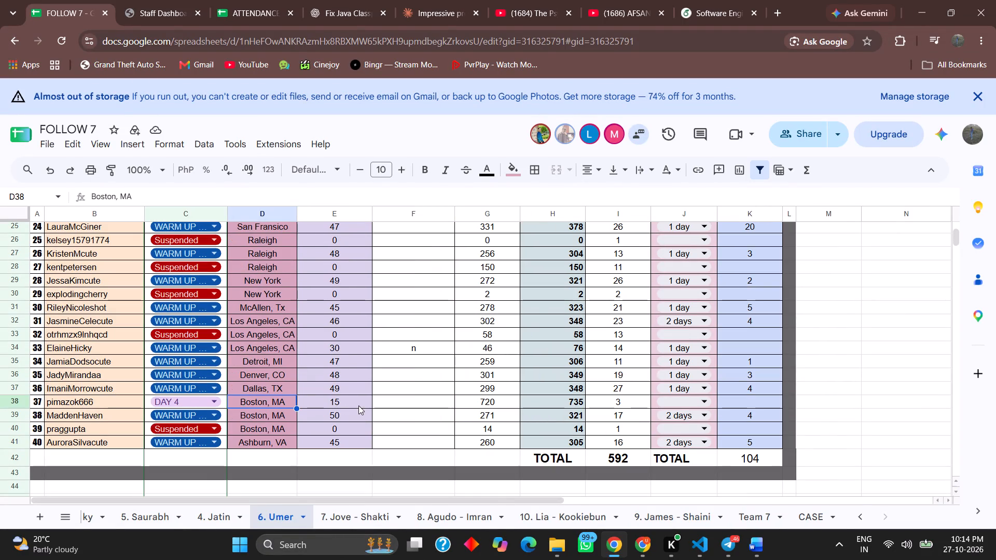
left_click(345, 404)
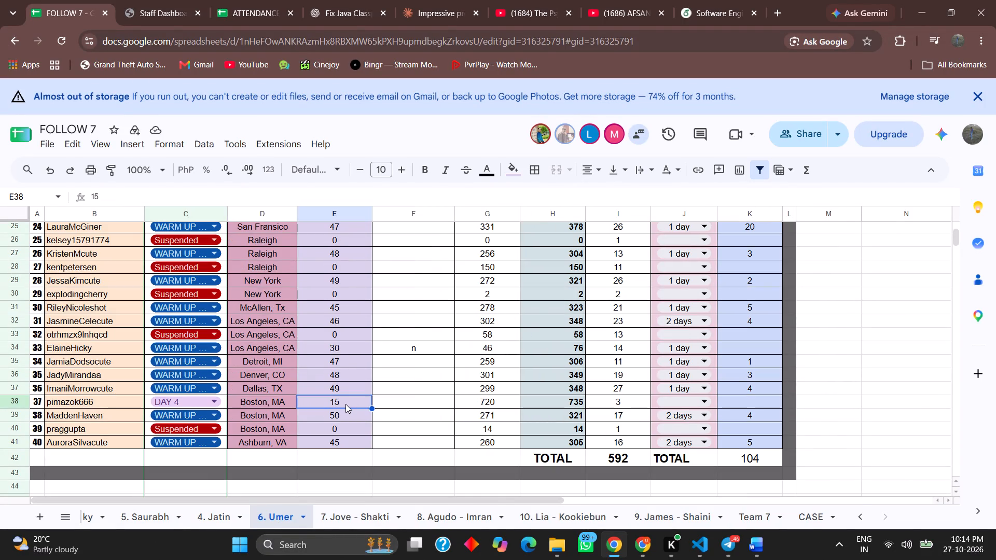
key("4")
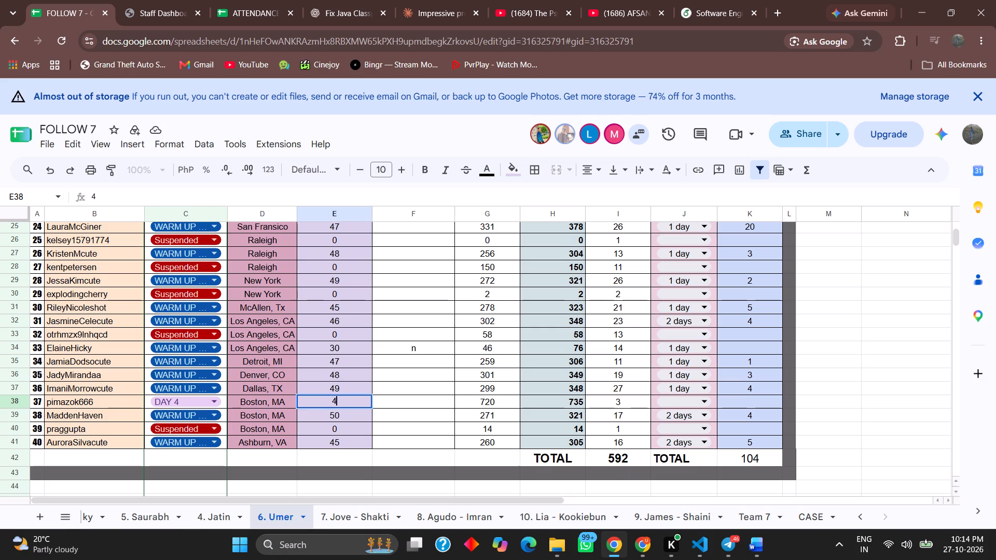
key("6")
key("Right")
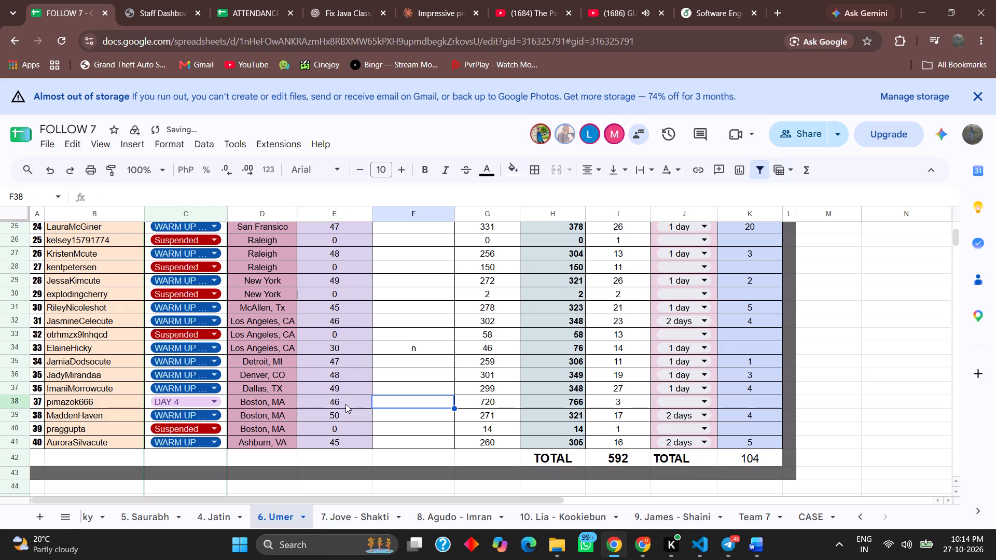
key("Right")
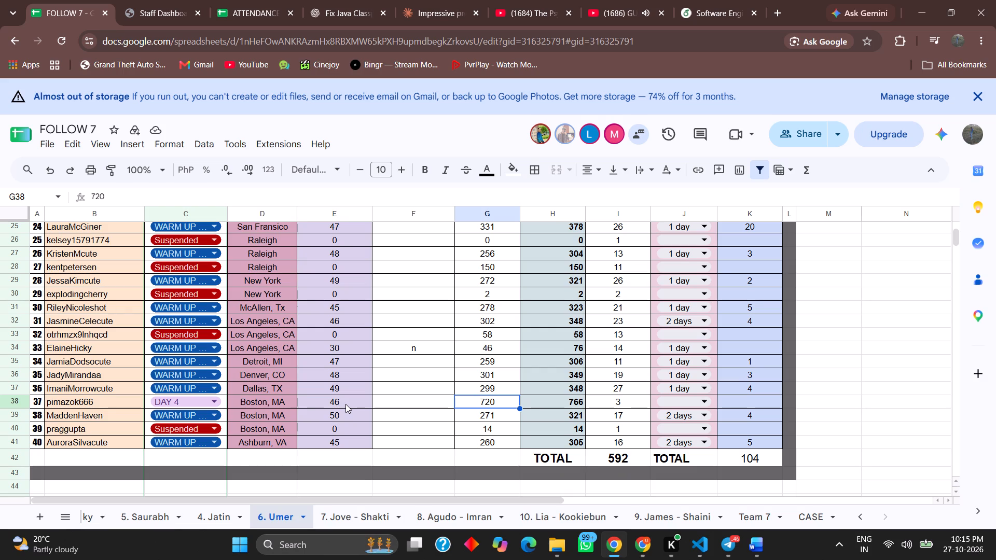
key("Left")
key("Left")
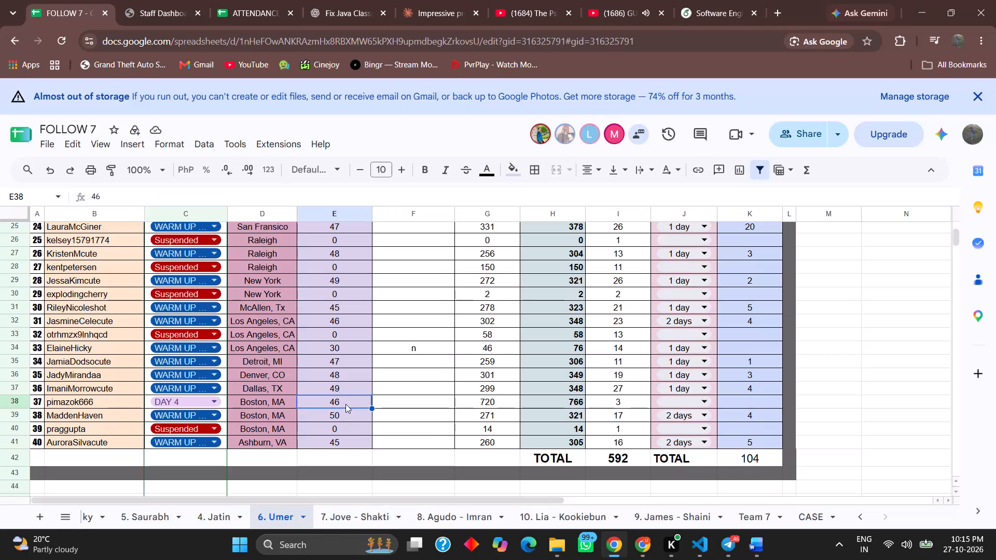
type("30")
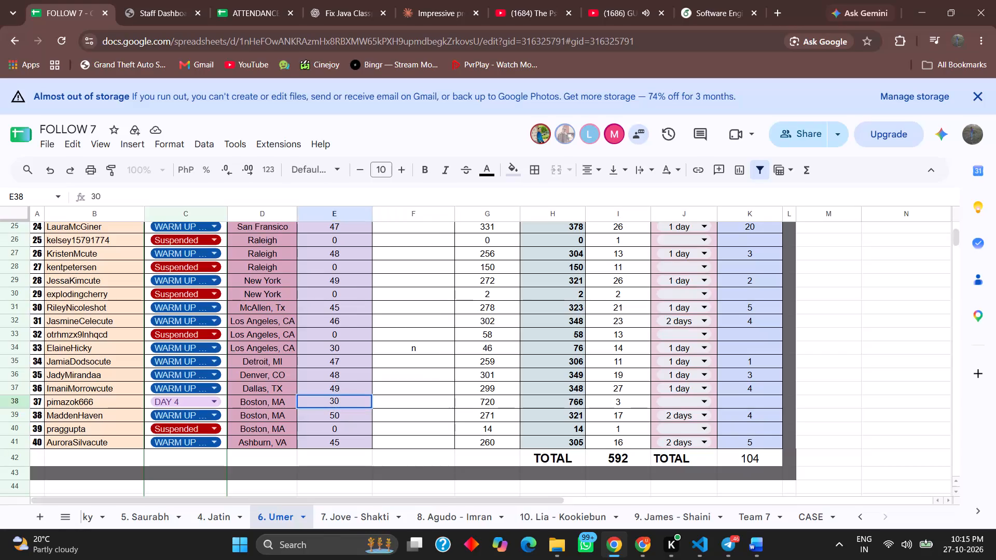
key("Right")
key("Right")
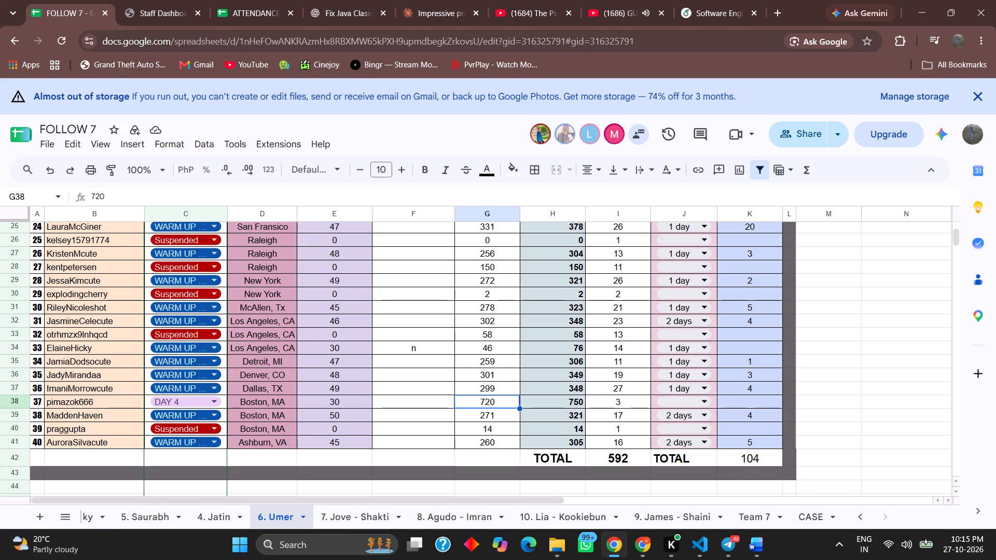
type("75")
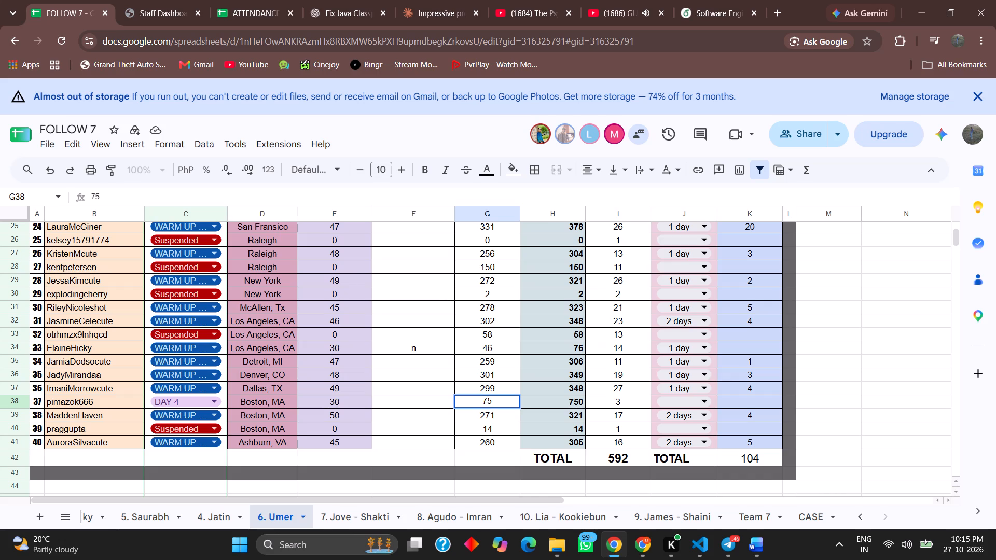
key("0")
key("Right")
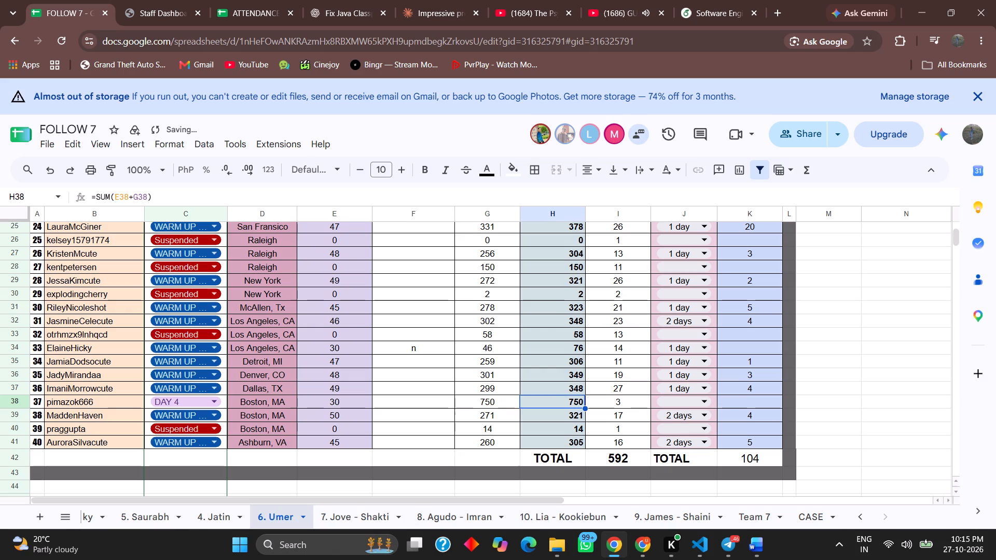
key("Right")
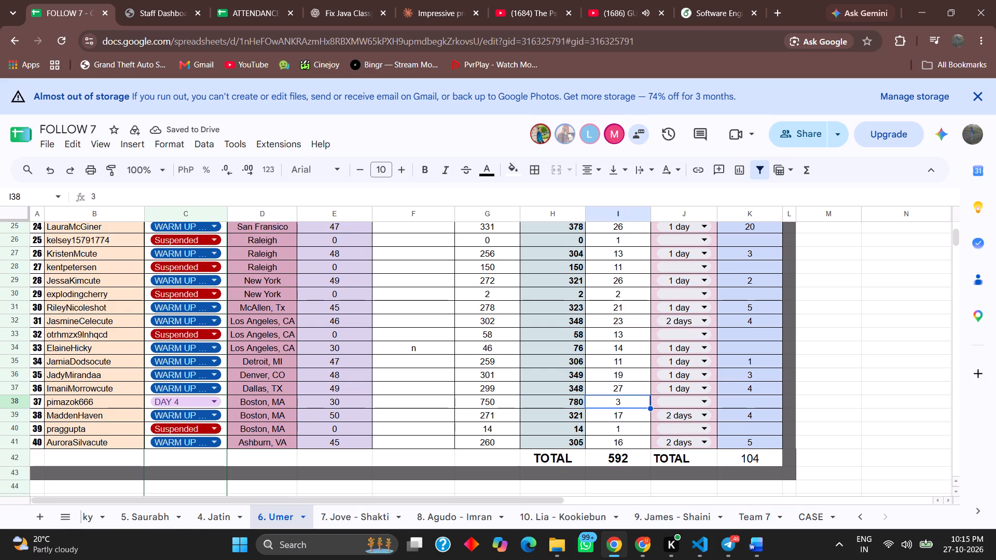
key("7")
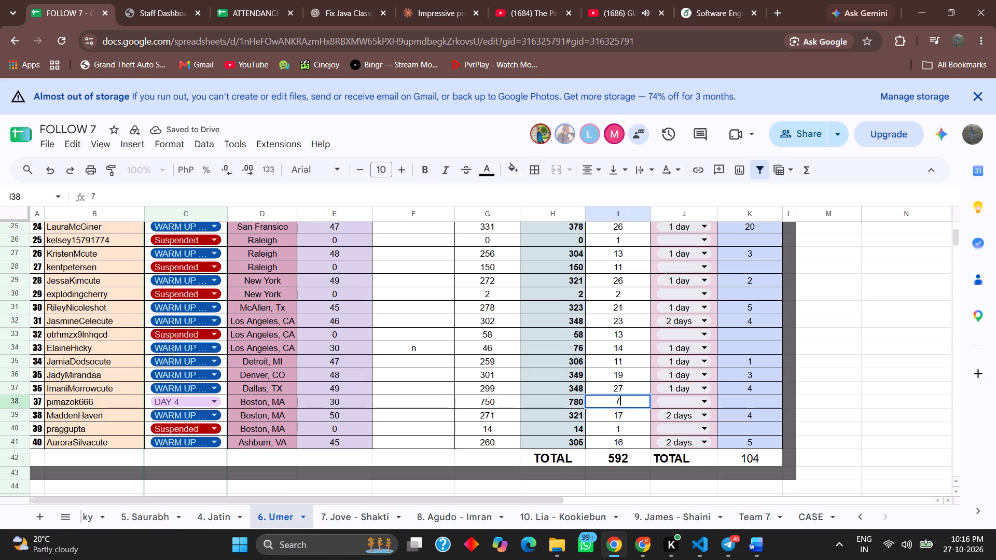
key("Right")
key("Right")
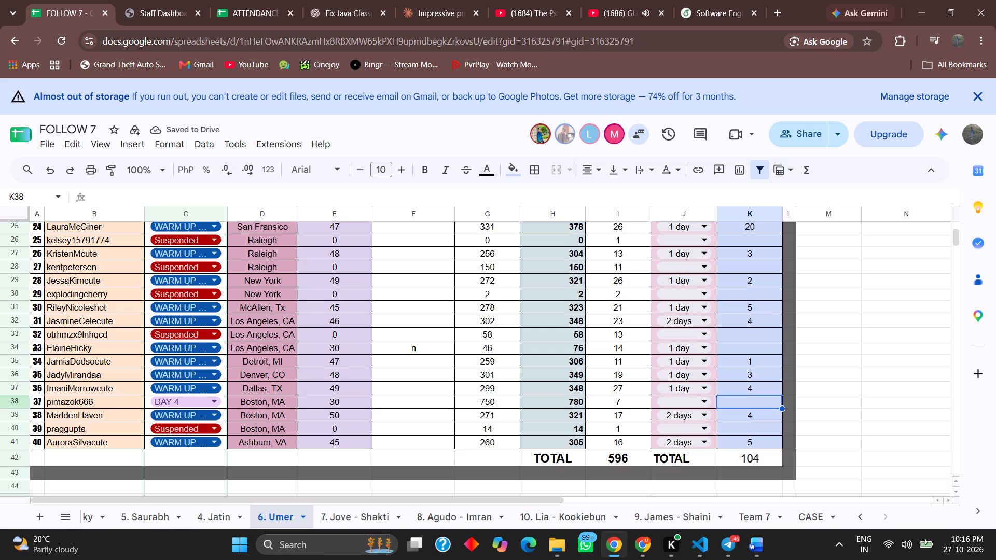
key("2")
key("Left")
key("Left")
key("Left")
key("Left")
key("Left")
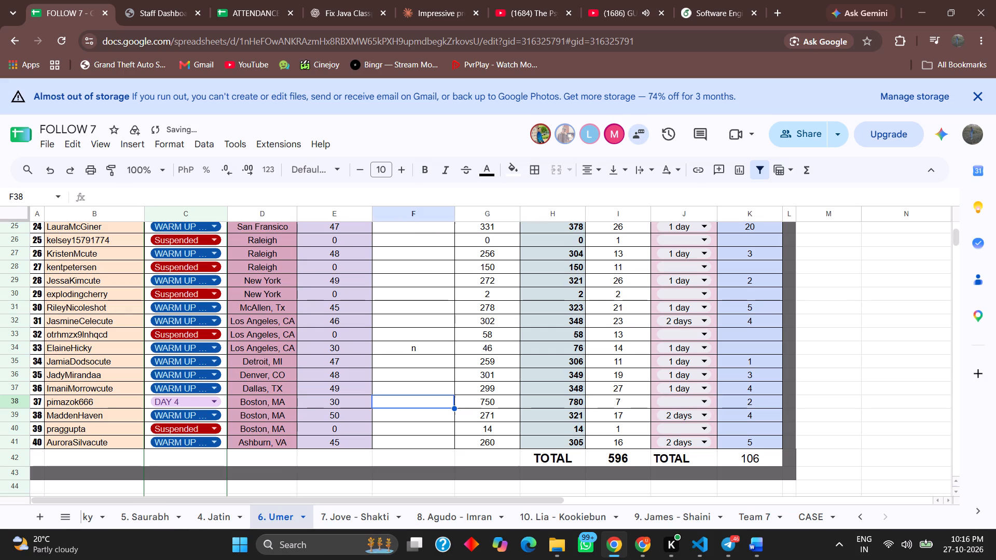
key("Left")
key("Left")
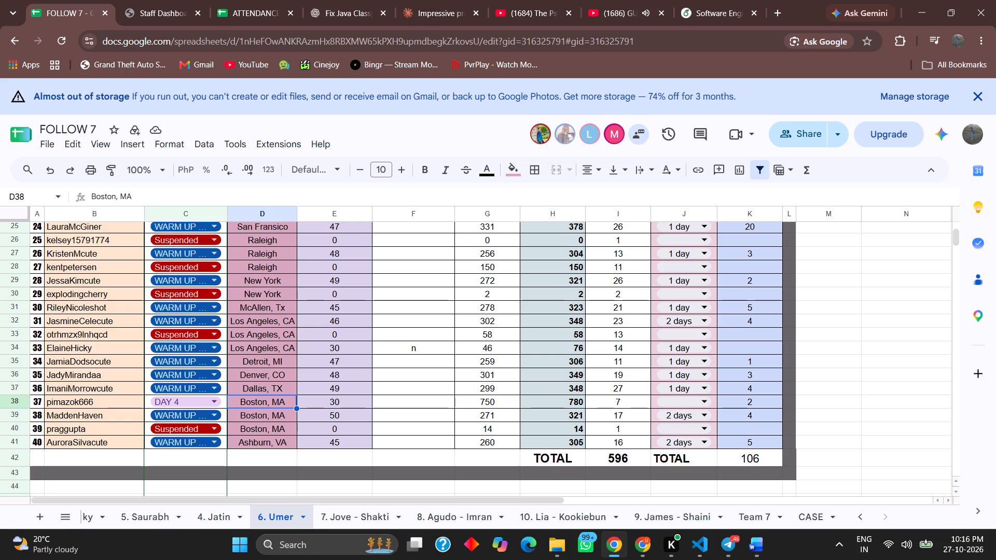
key("Right")
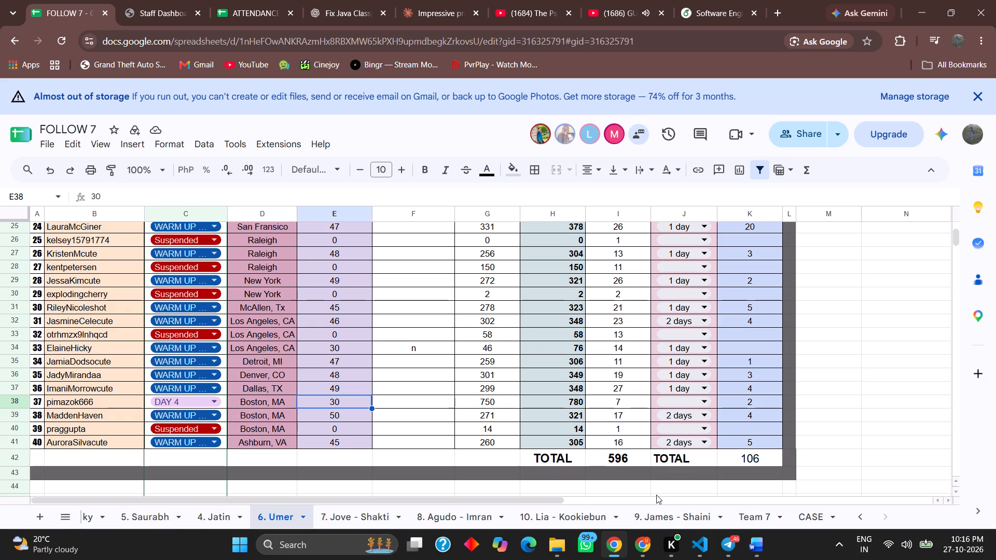
Switch to the 9. James - Shaini sheet and look over its last account rows and TOTAL row.
left_click(664, 528)
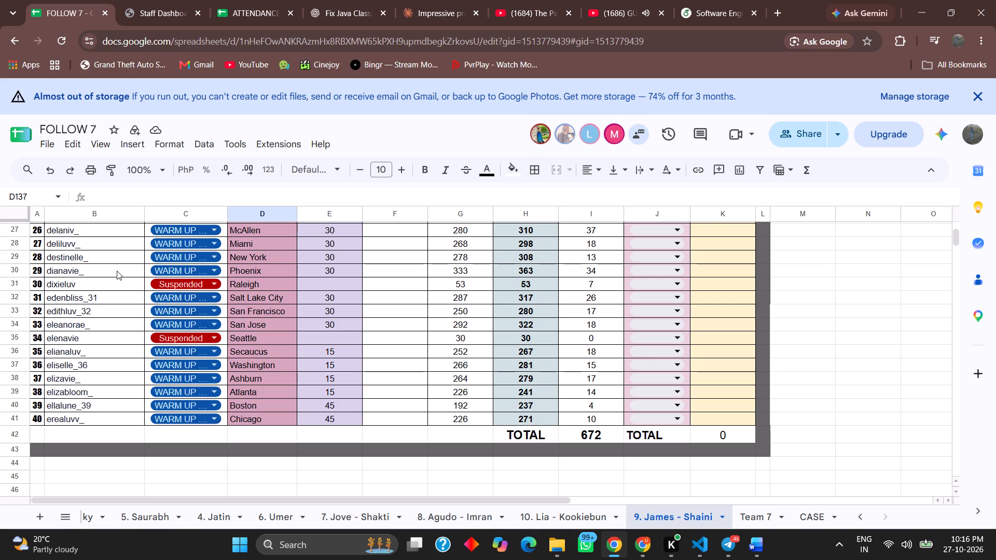
scroll(117, 271, "down", 1)
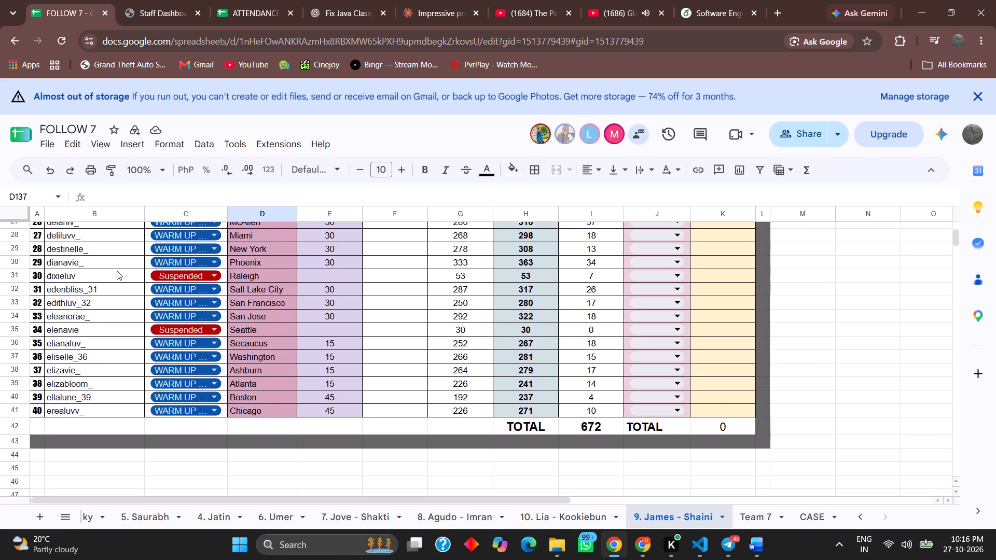
scroll(117, 271, "down", 2)
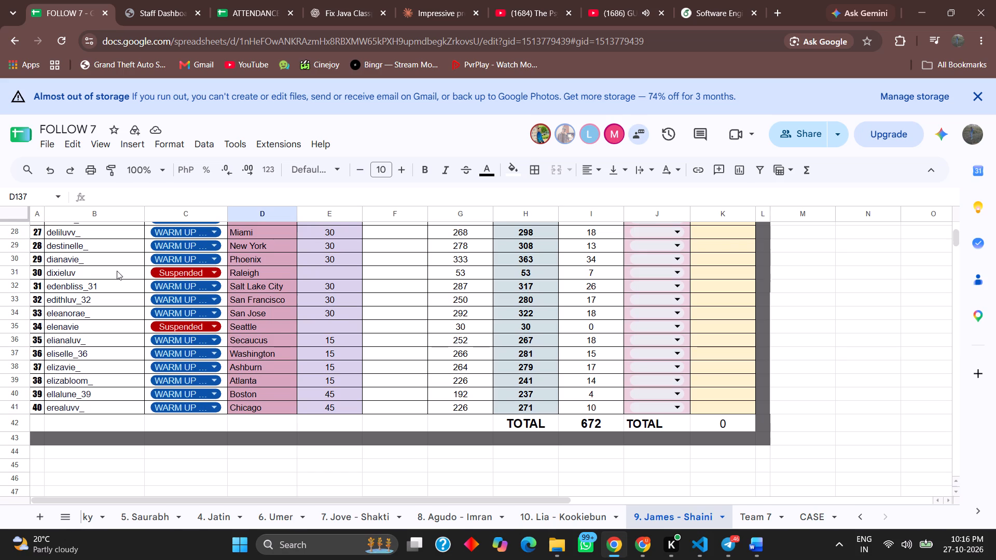
scroll(117, 271, "down", 1)
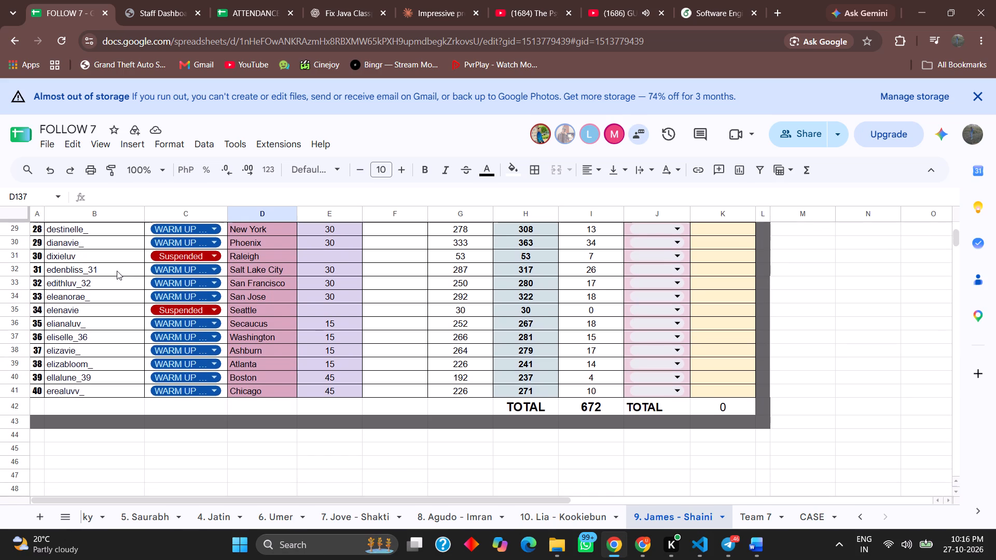
scroll(117, 271, "down", 1)
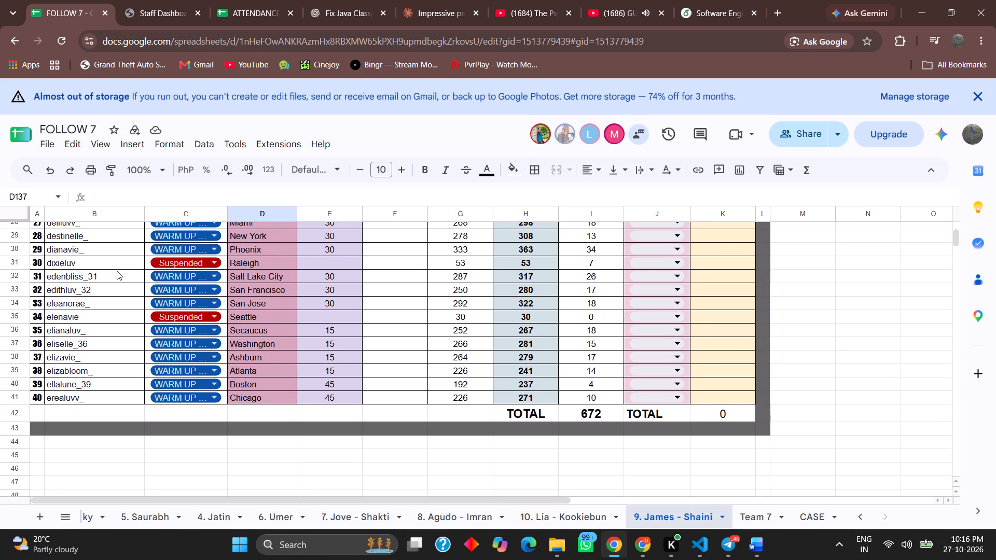
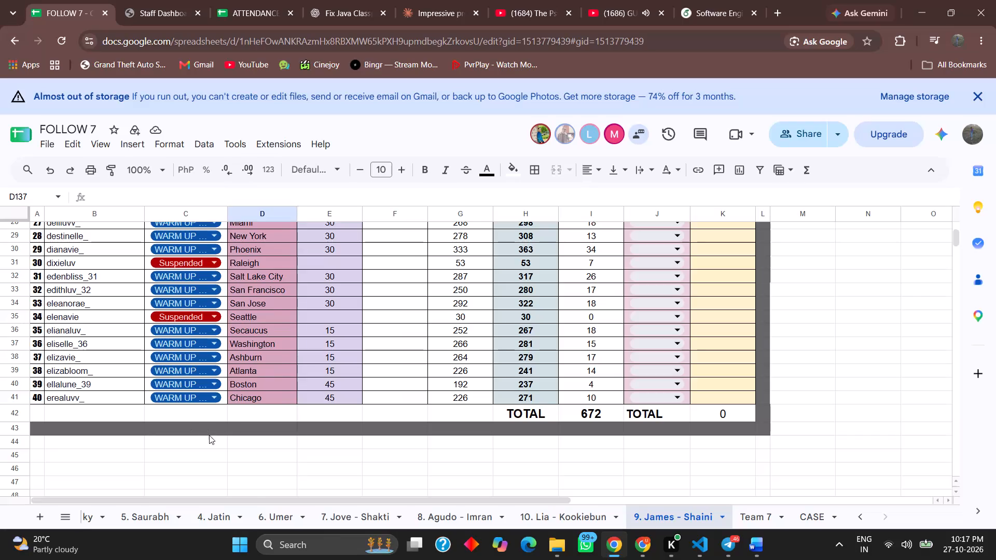
Return to the 6. Umer sheet and set the column E figure of account 33 (row 34, Los Angeles) to 45.
left_click(270, 517)
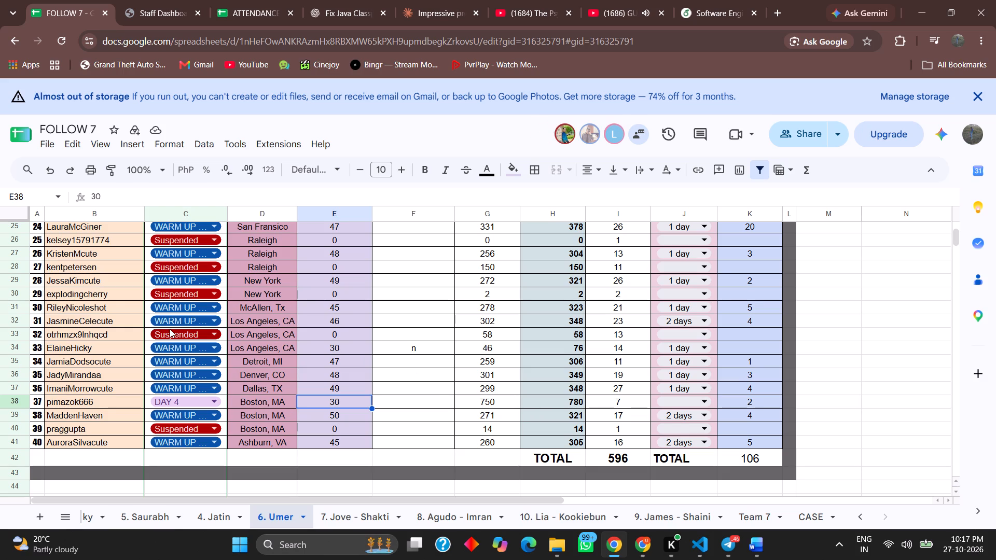
scroll(226, 286, "up", 2)
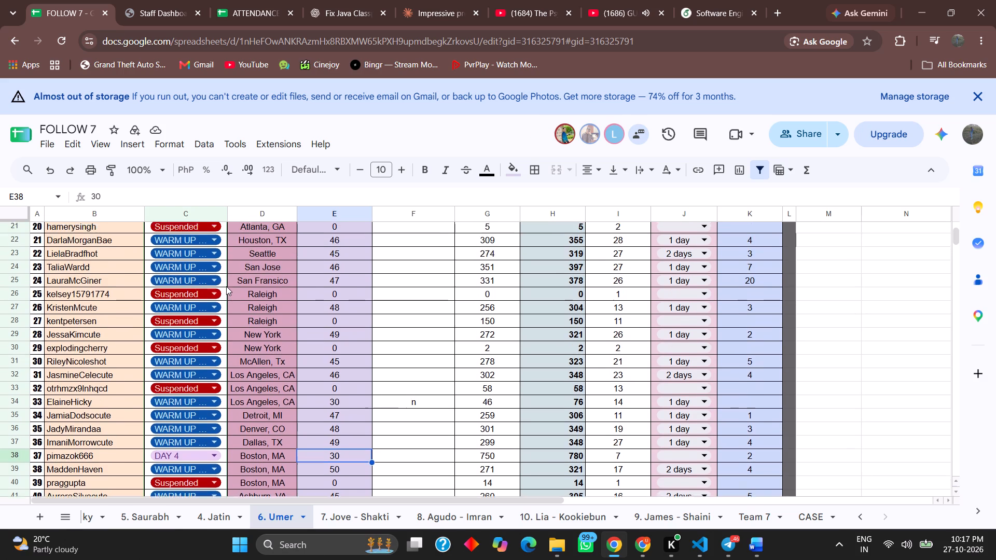
scroll(226, 286, "up", 3)
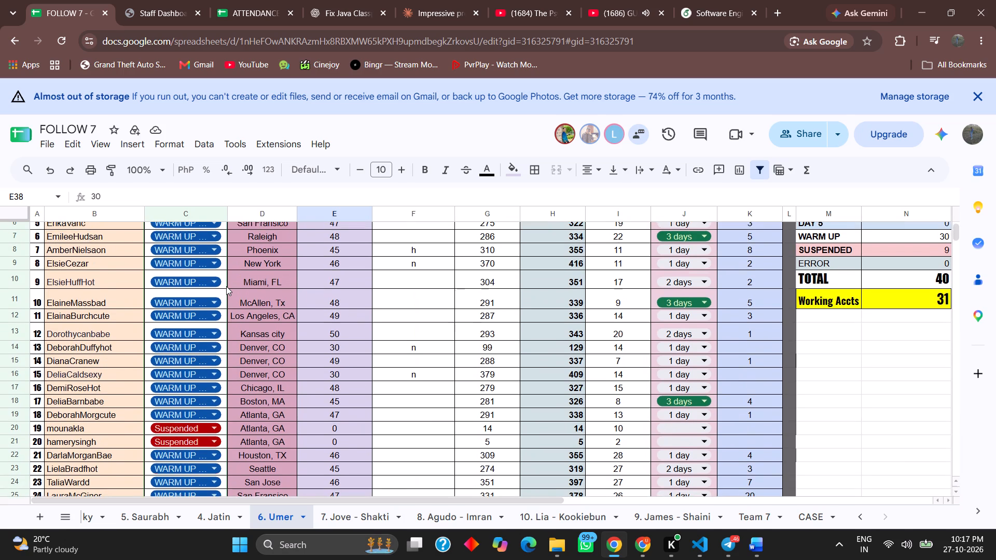
scroll(226, 286, "up", 1)
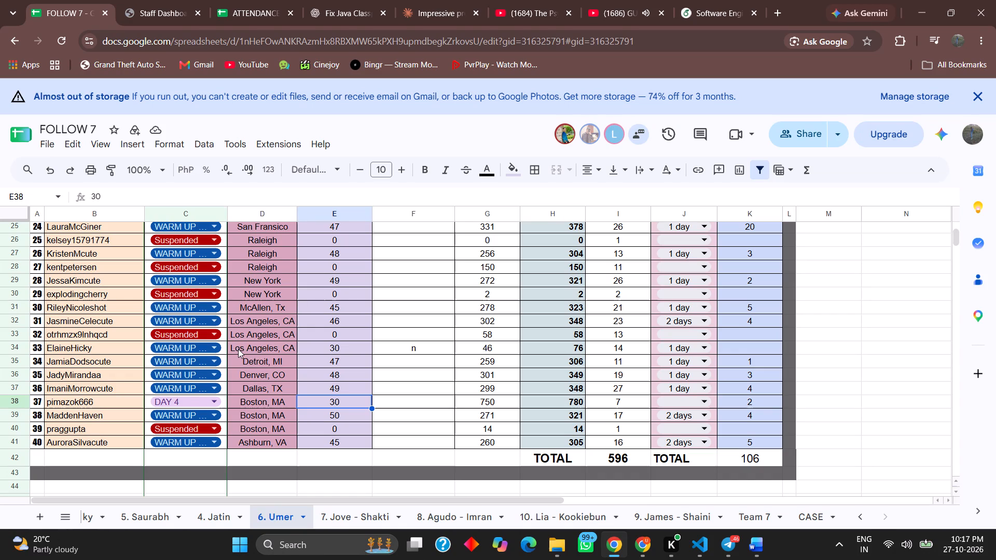
left_click(268, 347)
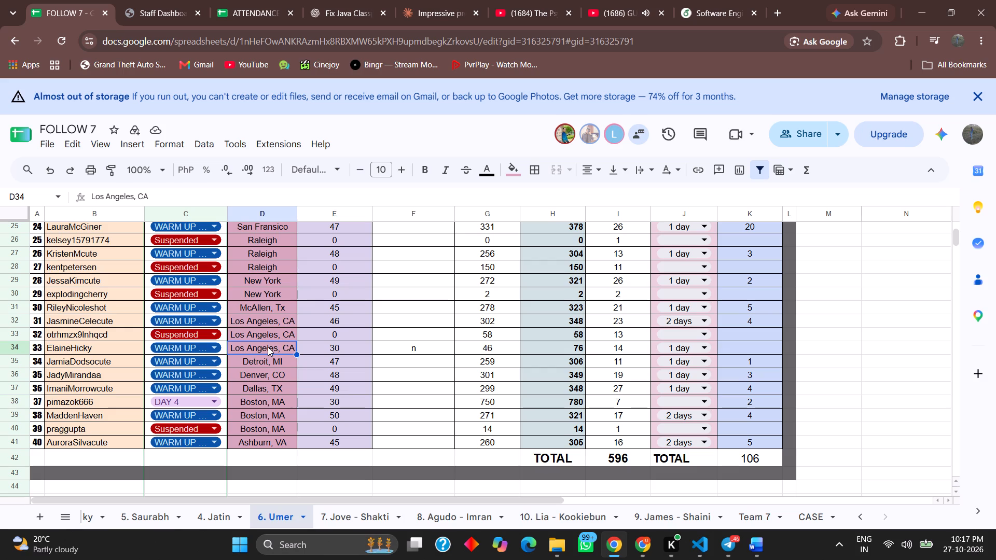
key("Right")
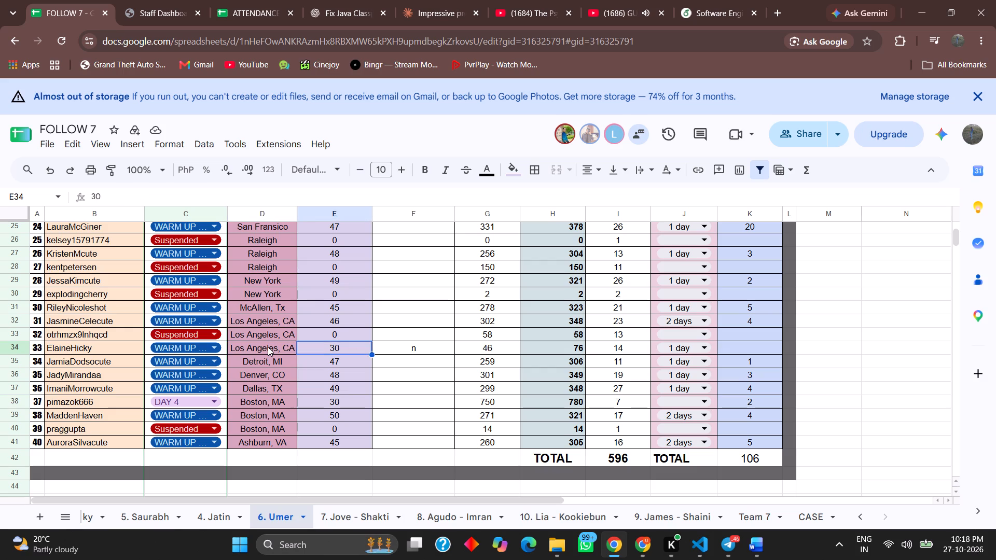
key("4")
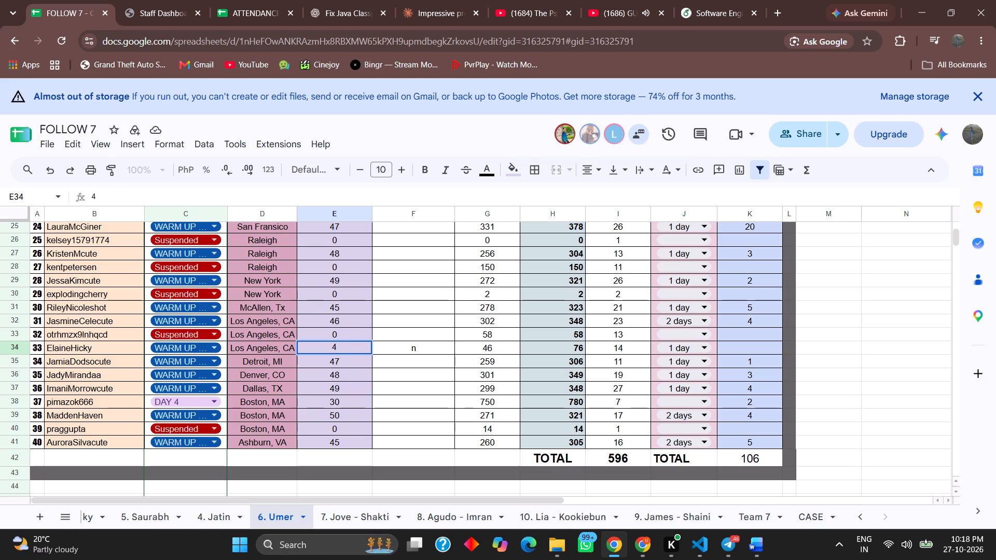
key("5")
key("Right")
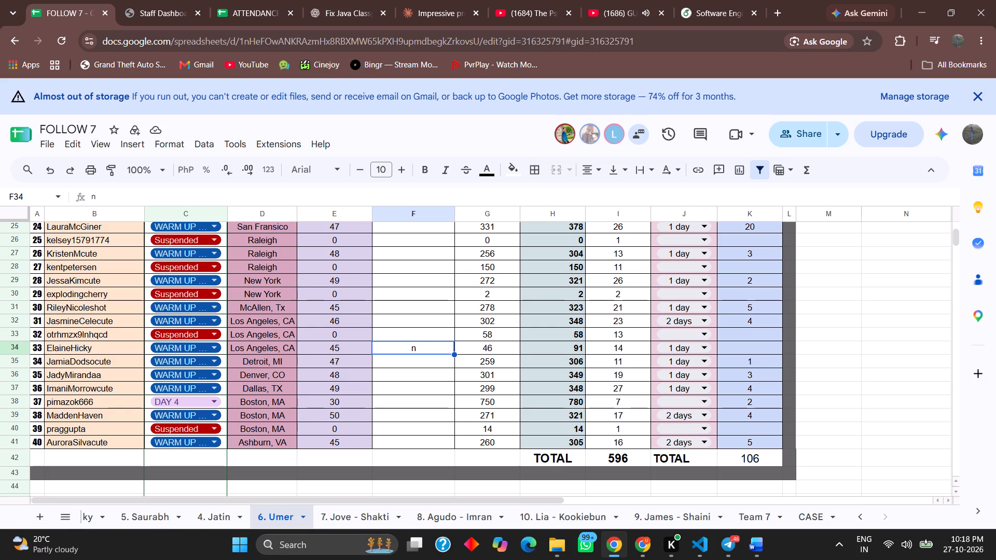
Set the Current No. FF of account 33 in row 34 to 85 and its NO. FF to 20.
key("Right")
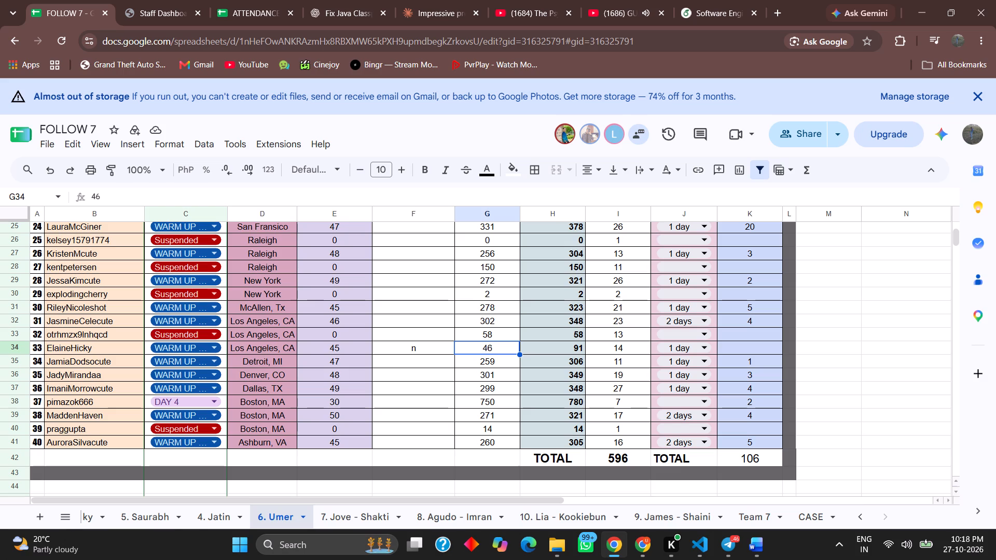
key("8")
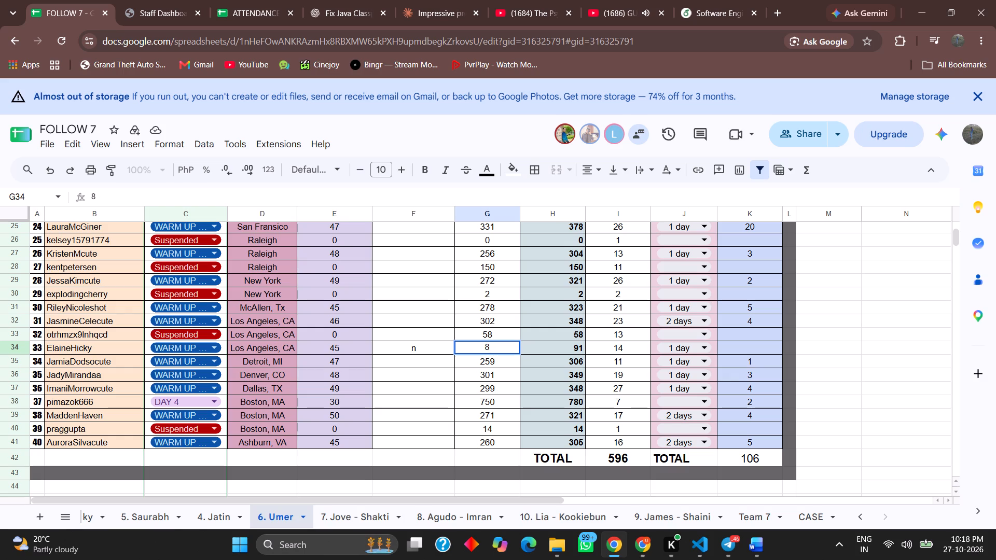
key("5")
key("Right")
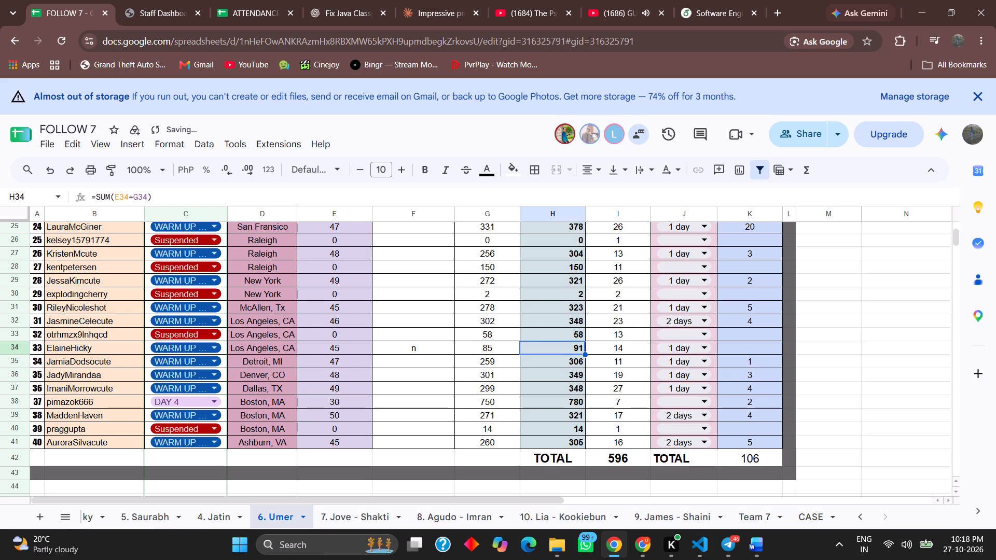
key("Right")
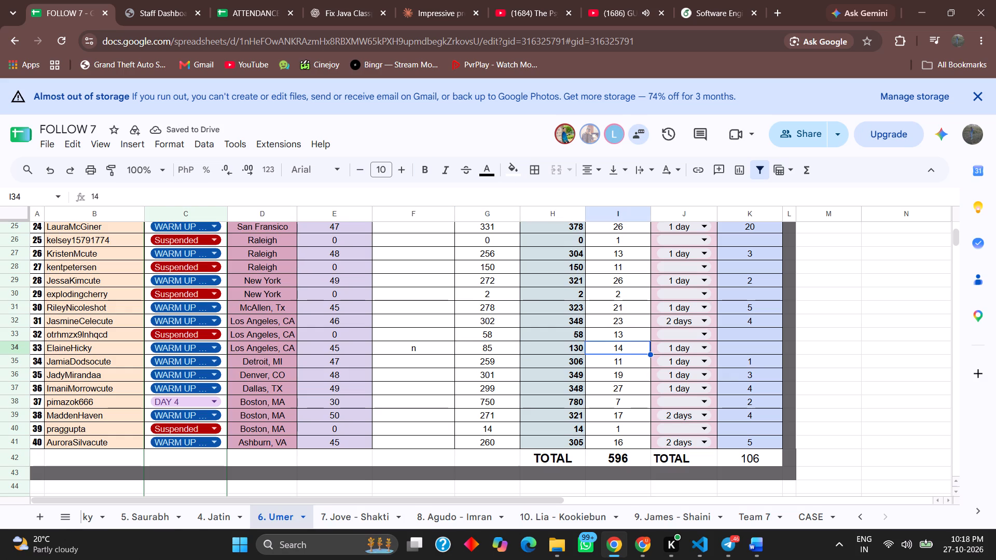
type("20")
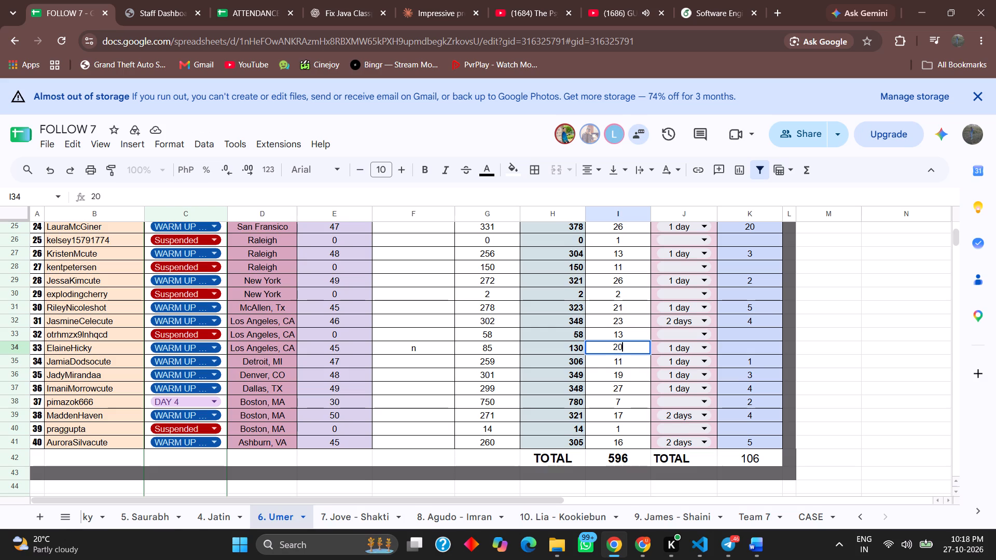
key("Left")
key("Left")
key("Left")
key("Left")
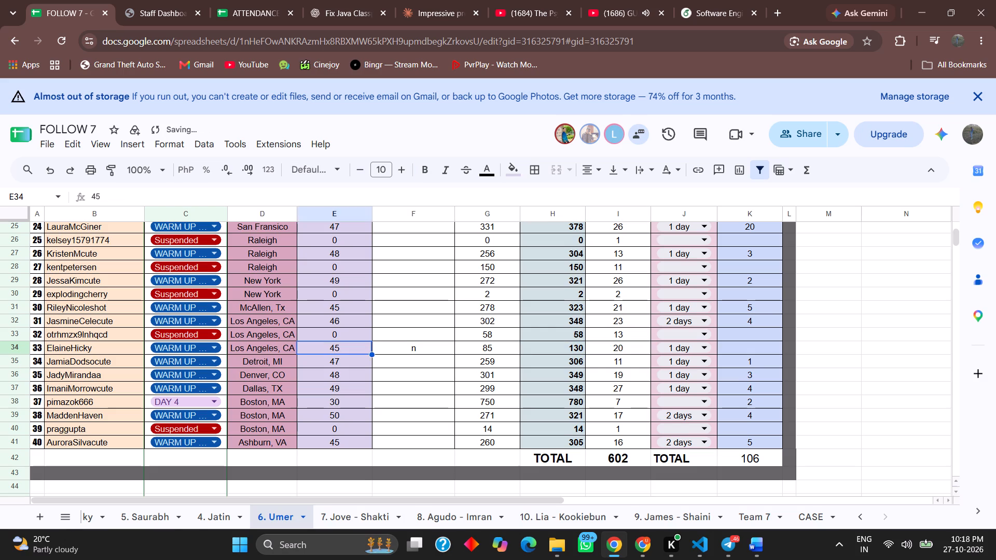
key("Left")
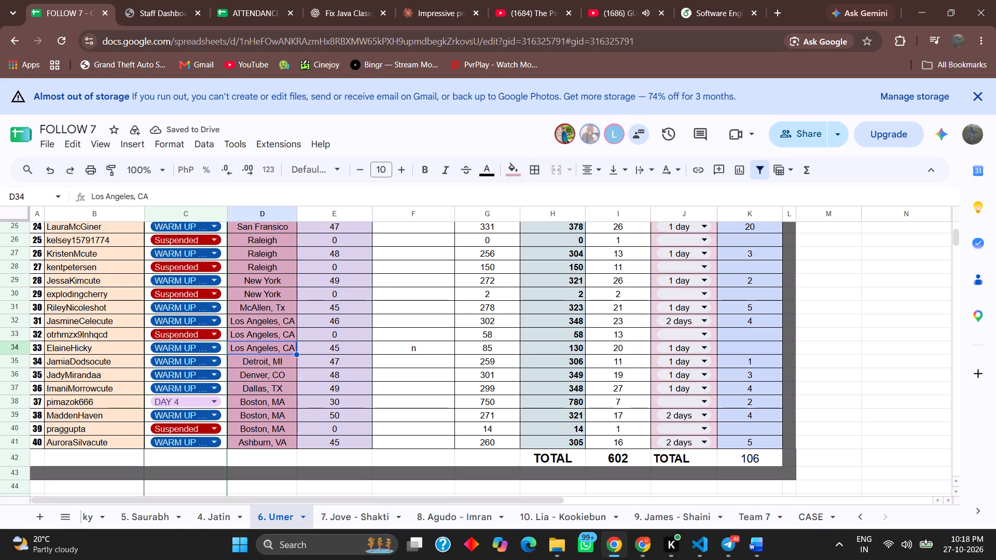
Switch to the 9. James - Shaini sheet and look over its last account rows and TOTAL row.
left_click(671, 526)
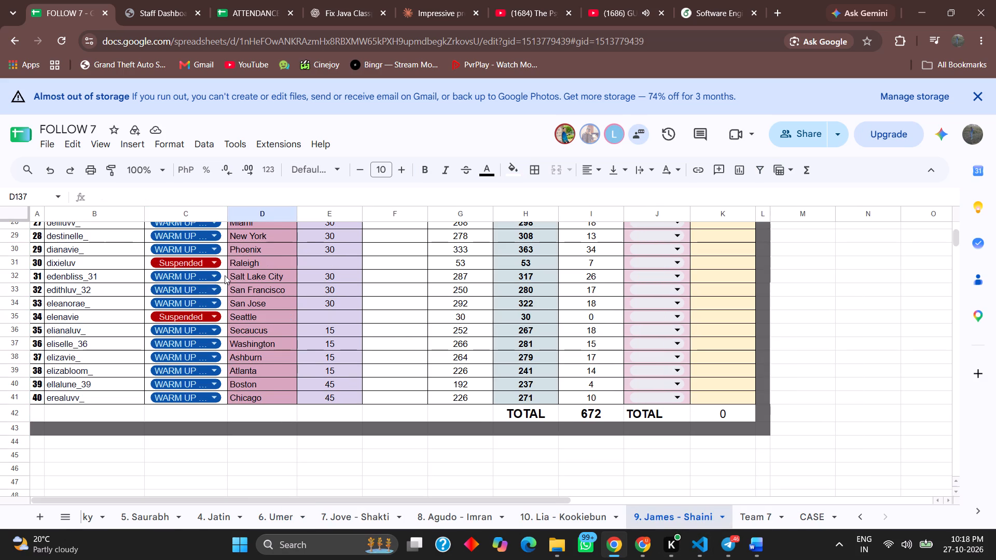
scroll(228, 311, "down", 1)
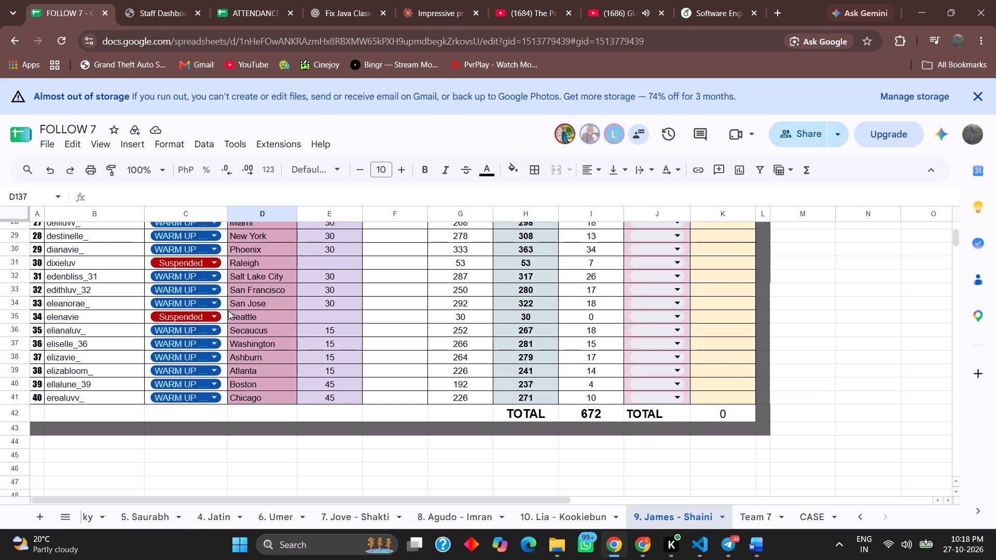
scroll(228, 311, "down", 1)
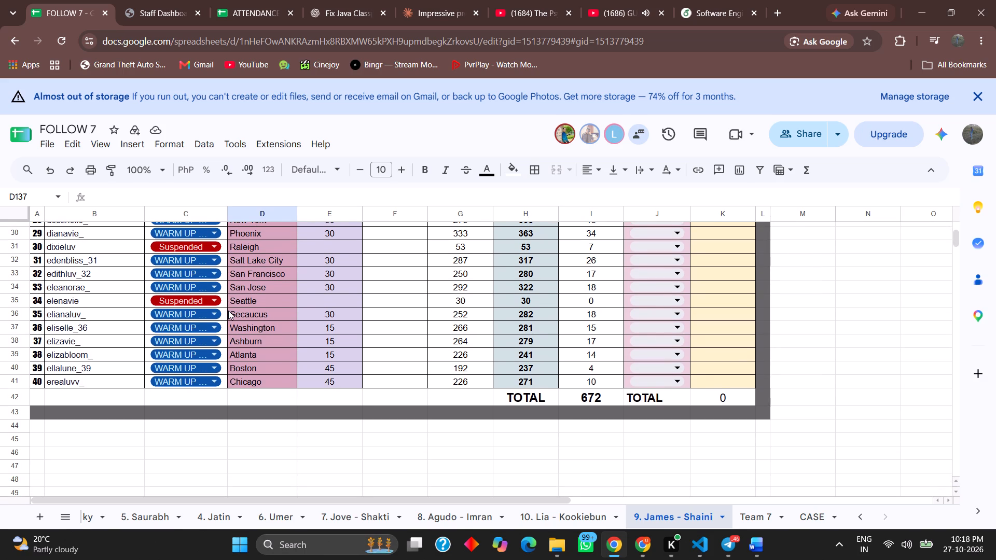
scroll(228, 311, "down", 1)
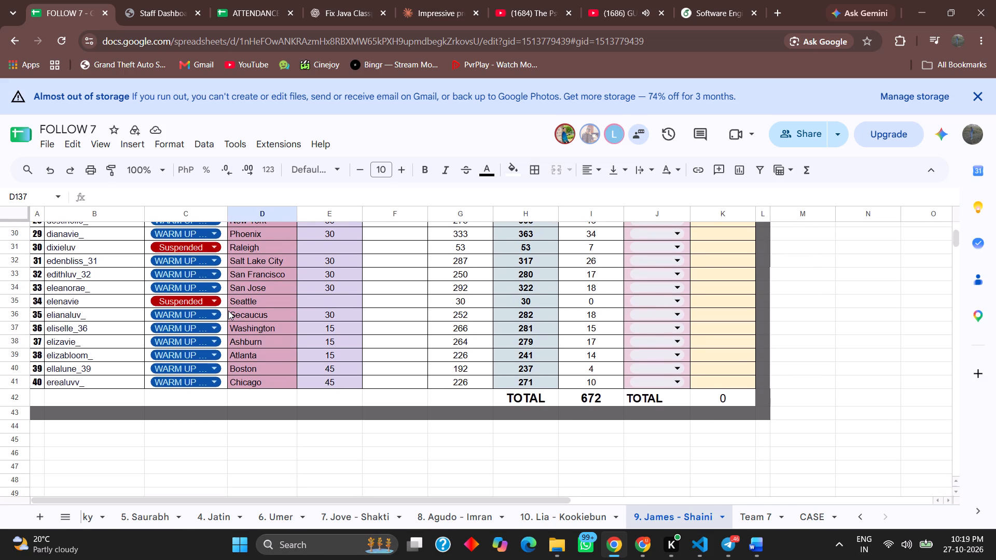
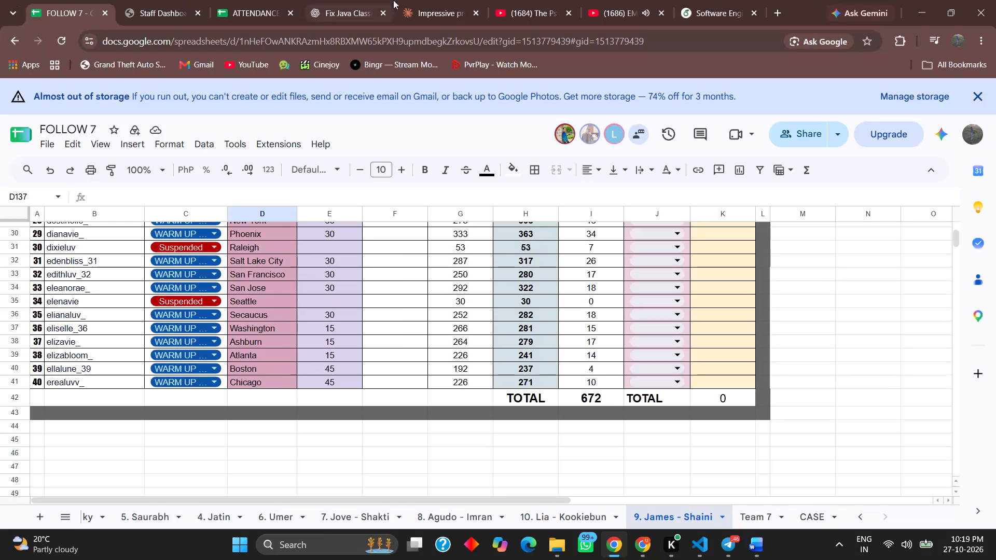
Switch to the YouTube music video and play SEEDHE MAUT x KR$NA - BUZZ from the suggested videos.
left_click(631, 0)
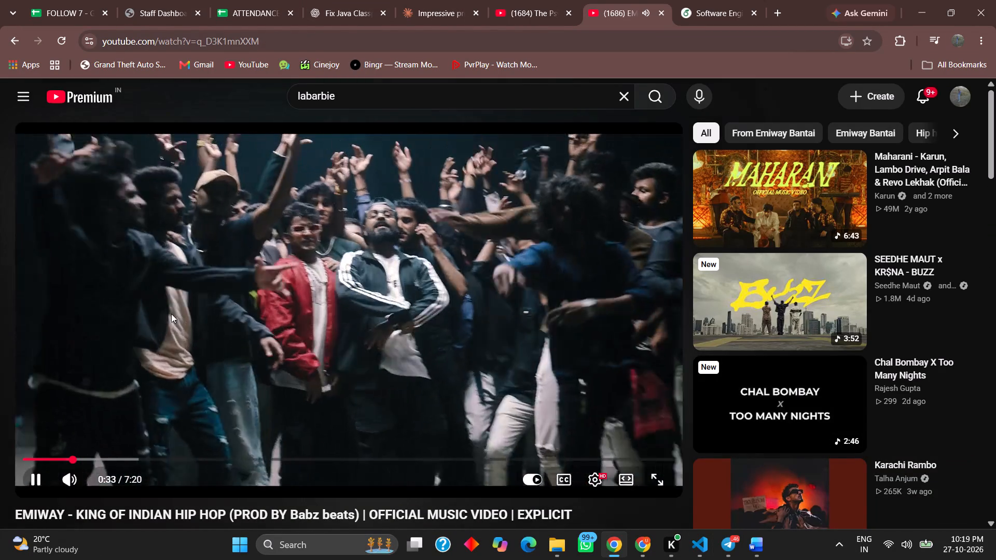
scroll(820, 321, "down", 1)
left_click(790, 239)
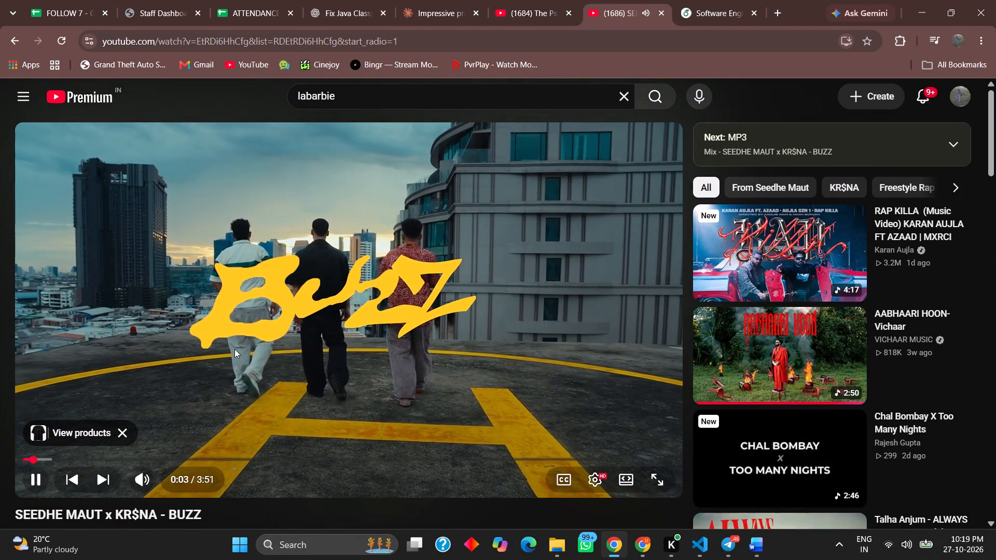
scroll(234, 348, "down", 2)
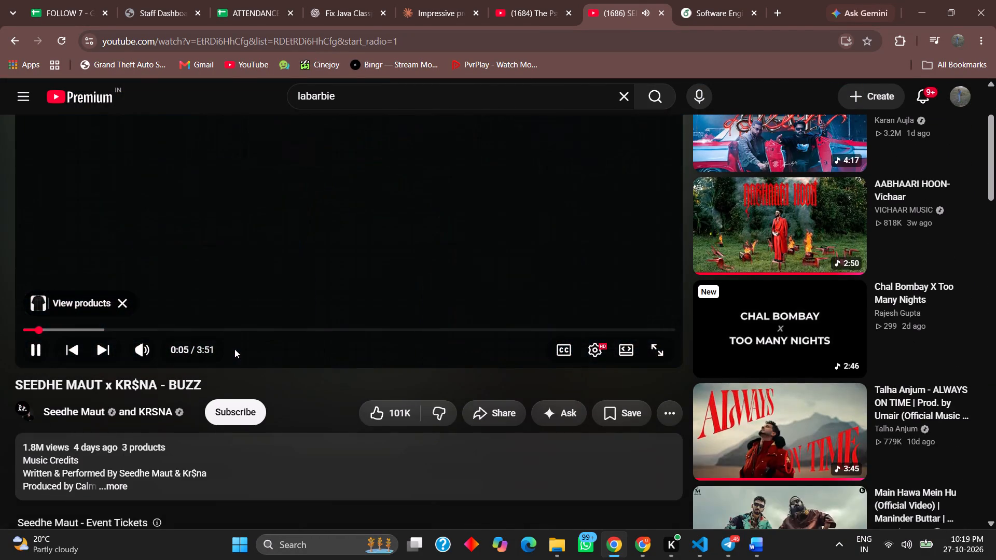
scroll(234, 348, "up", 6)
scroll(234, 348, "down", 2)
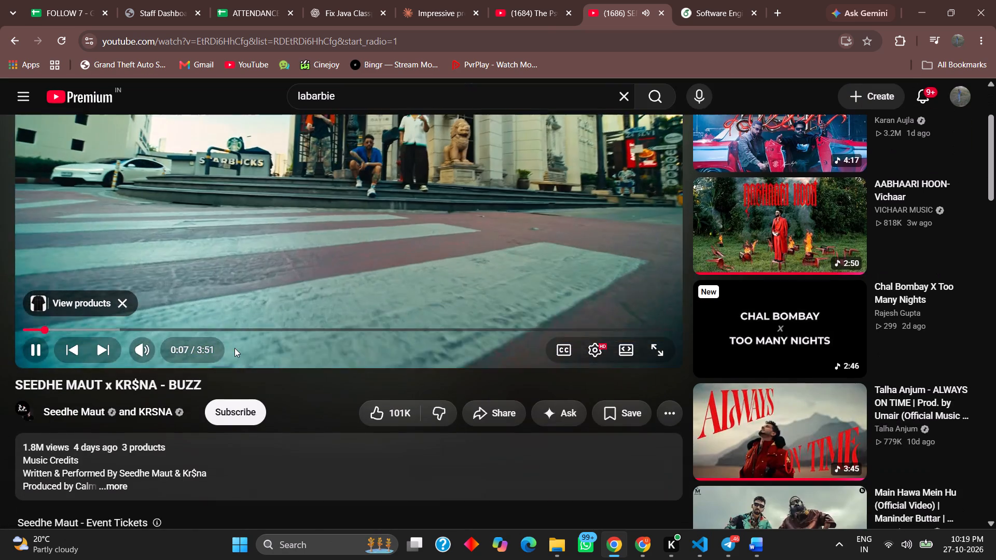
scroll(234, 348, "up", 4)
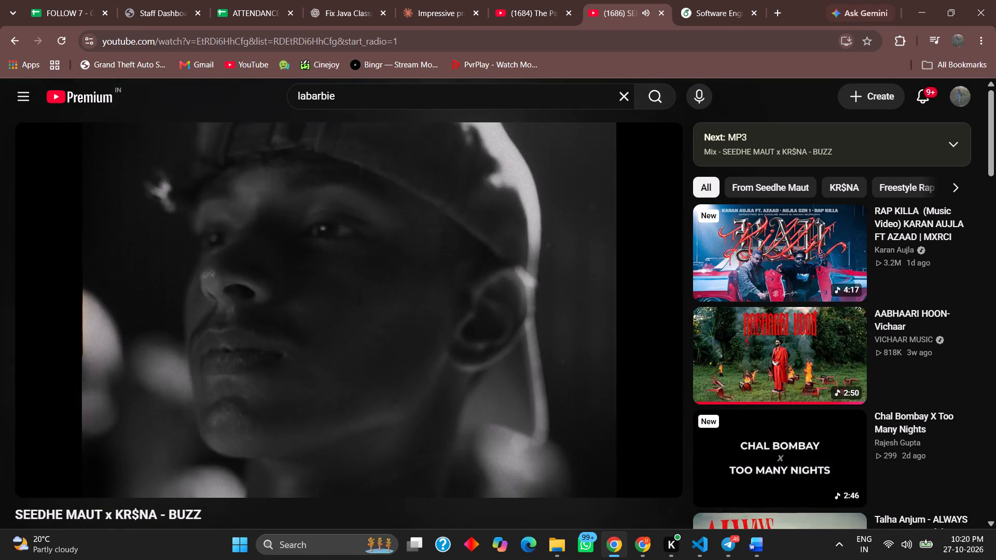
Return to FOLLOW 7's 6. Umer sheet and set the column E figure of account 15 (row 16, Denver) to 45.
left_click(58, 0)
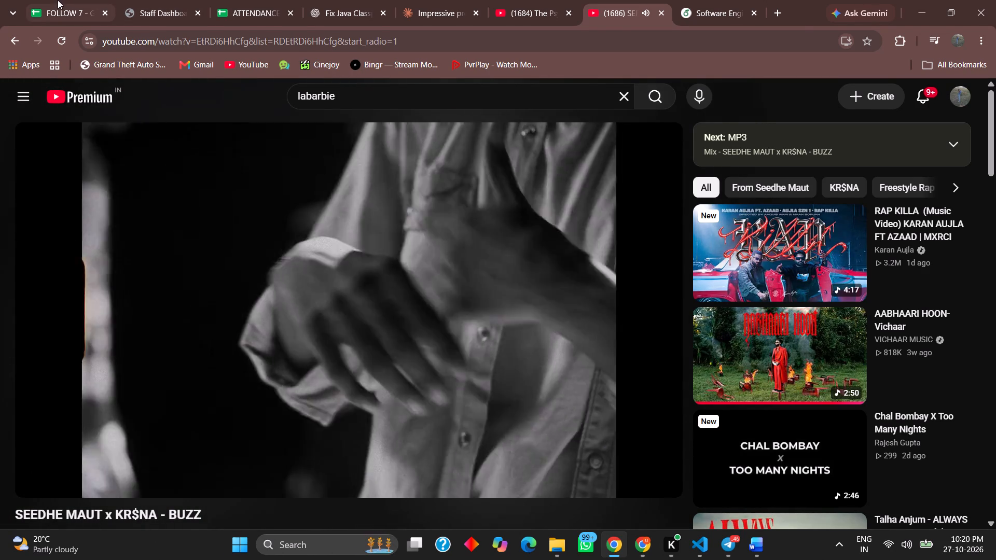
scroll(405, 274, "up", 1)
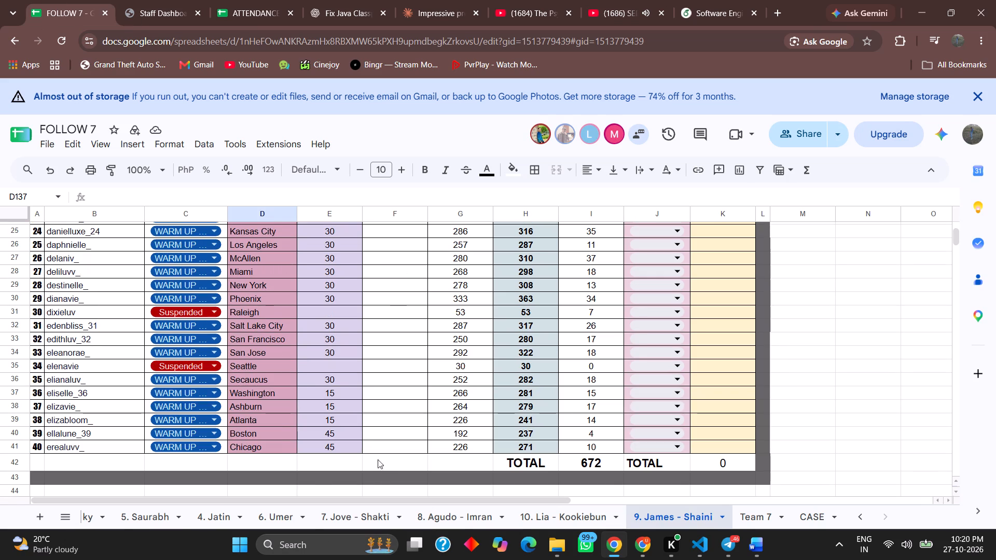
left_click(283, 512)
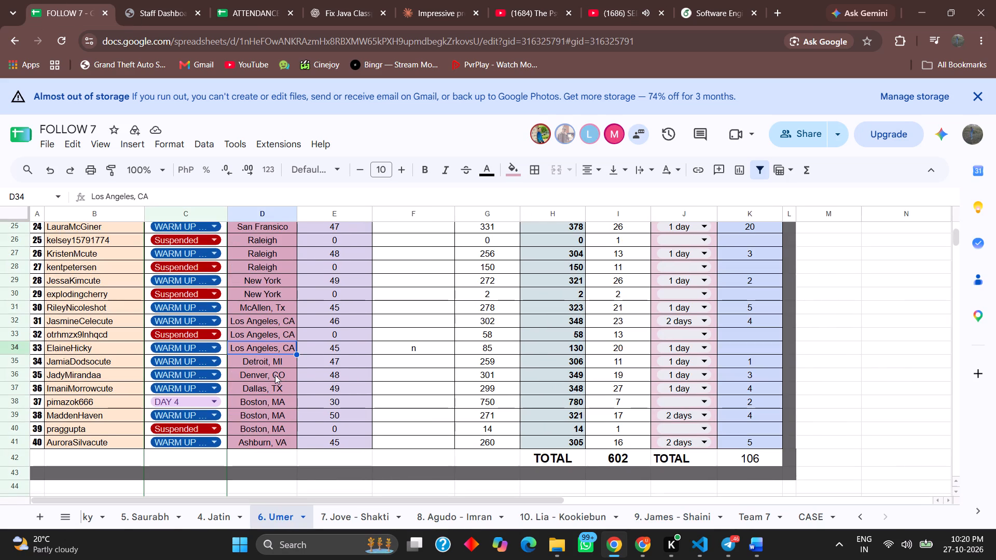
scroll(269, 383, "up", 3)
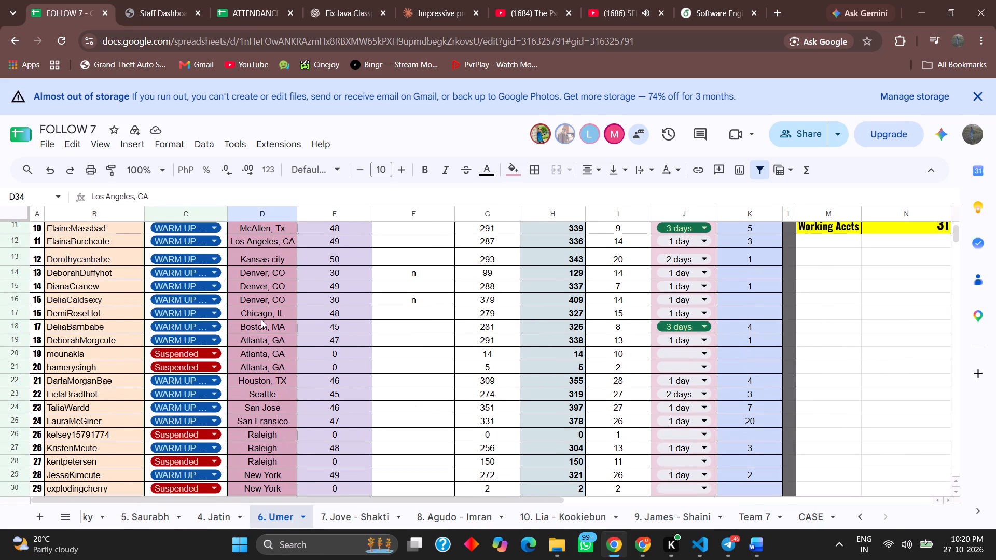
left_click(241, 297)
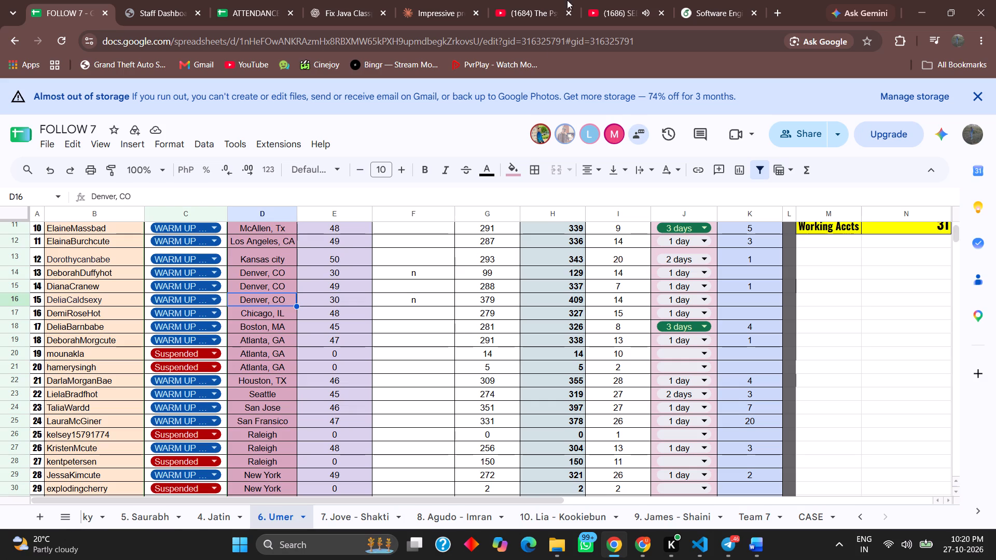
left_click(610, 0)
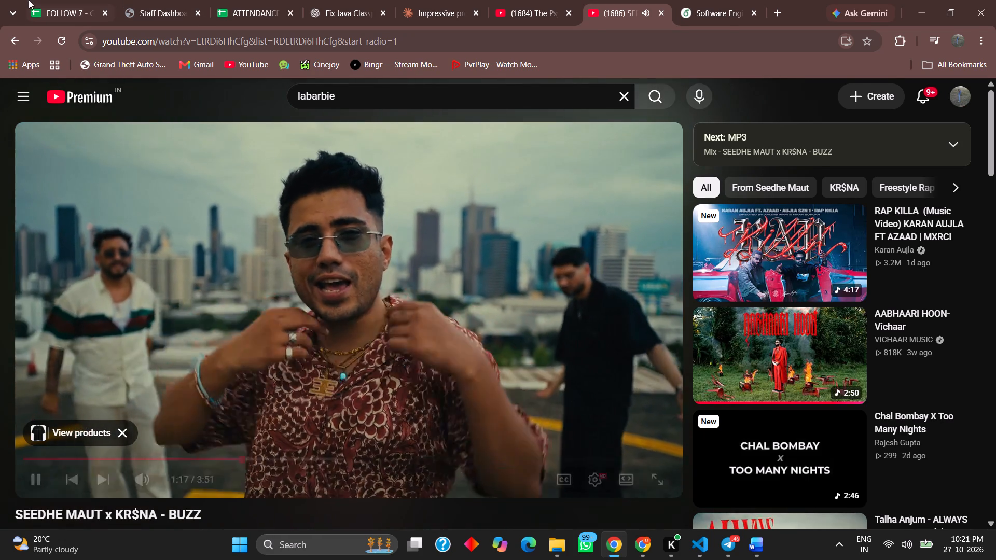
left_click(51, 0)
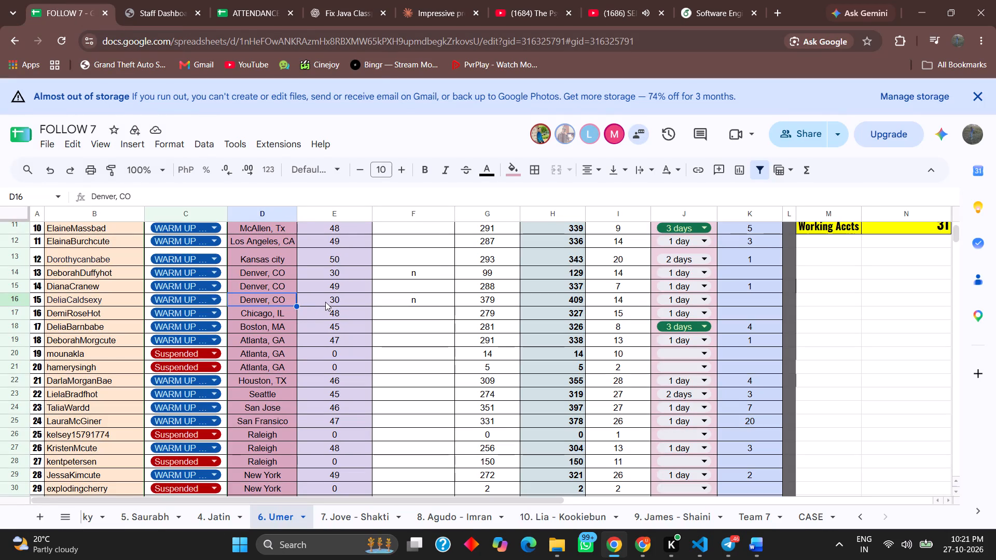
key("Right")
type("45")
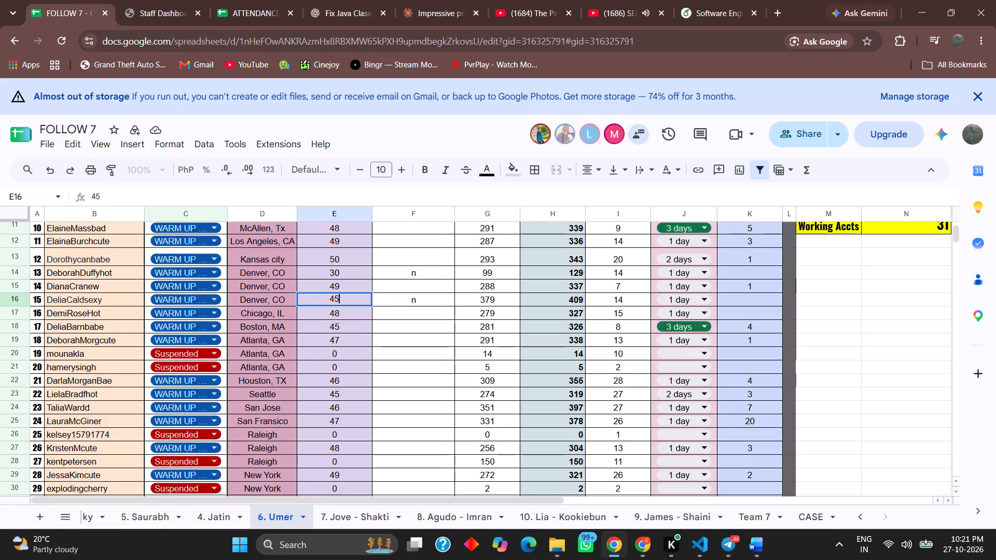
key("Right")
Set the Current No. FF of account 15 in row 16 to 416 and its NO. FF to 24.
key("Right")
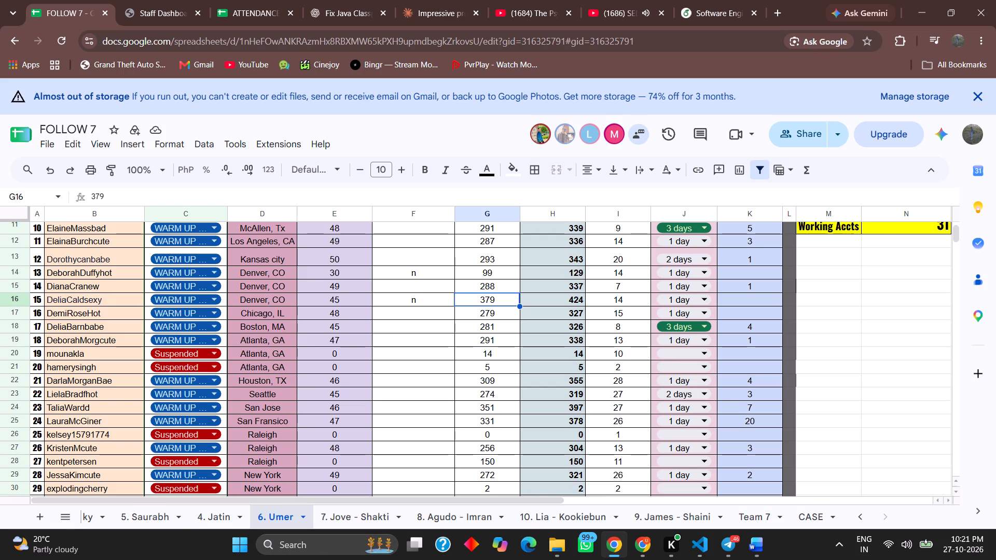
key("4")
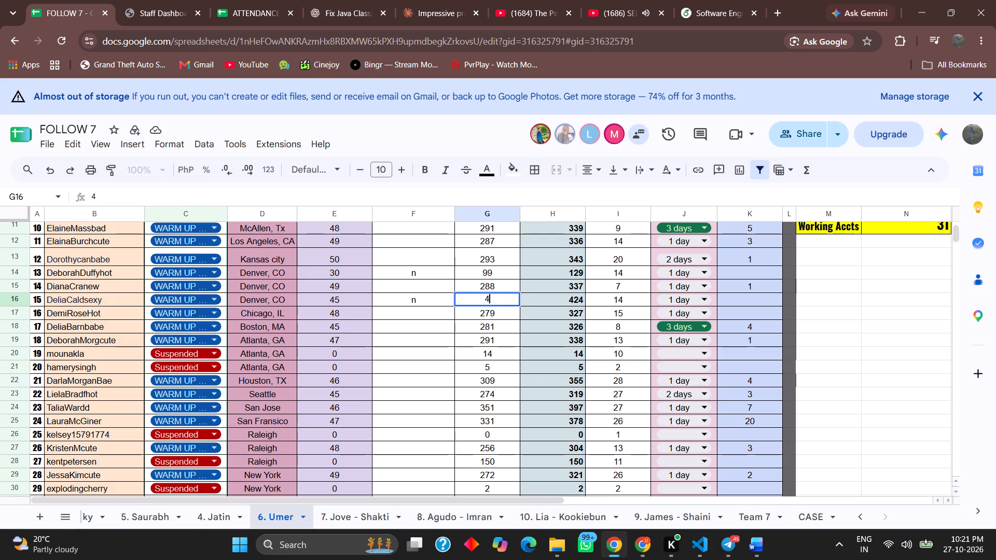
key("4")
key("BackSpace")
type("16")
key("Right")
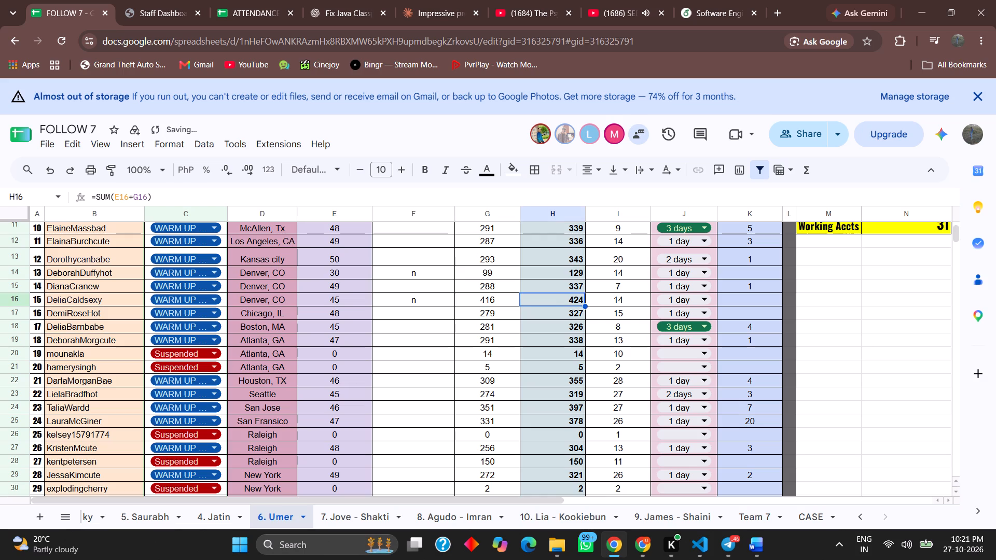
key("Right")
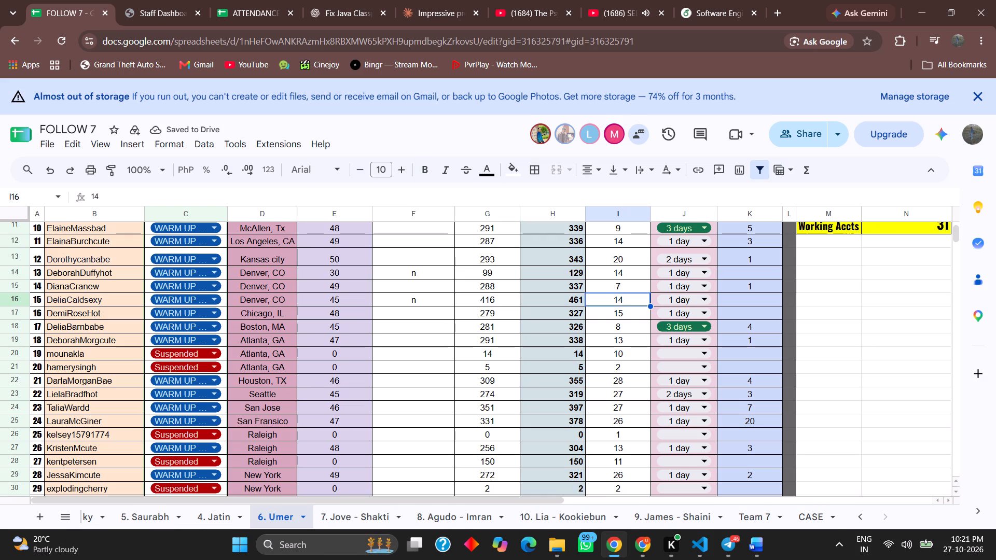
type("24")
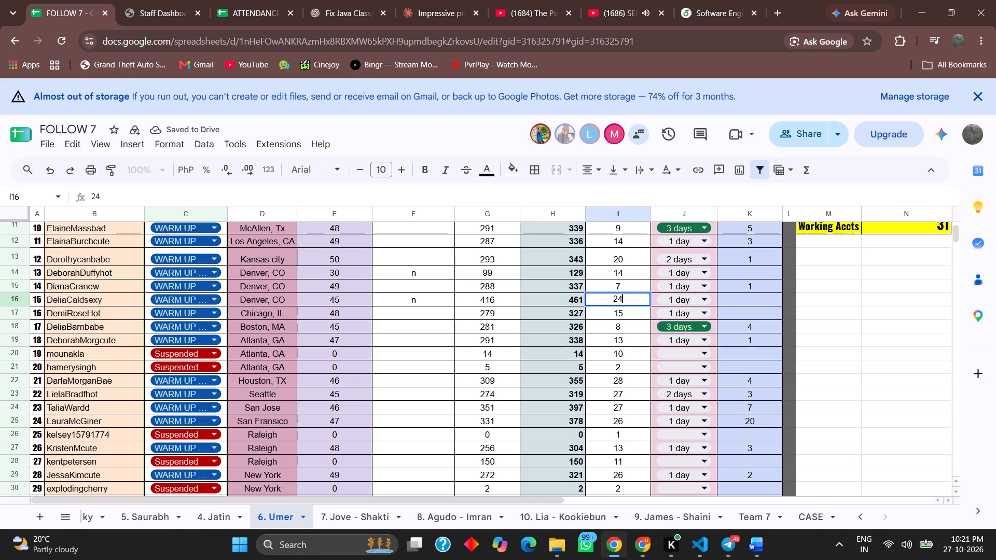
key("Left")
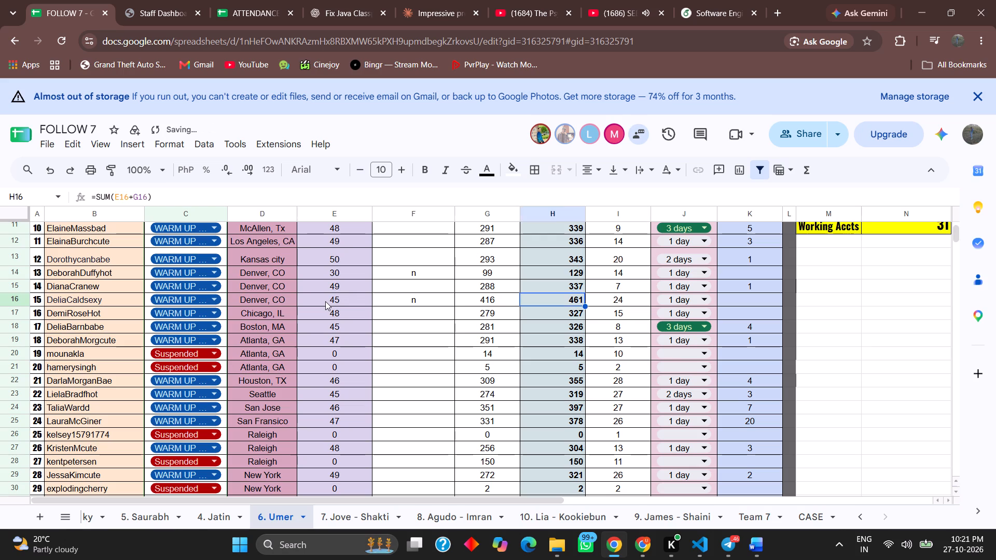
key("Left")
key("Left")
key("Left")
key("Left")
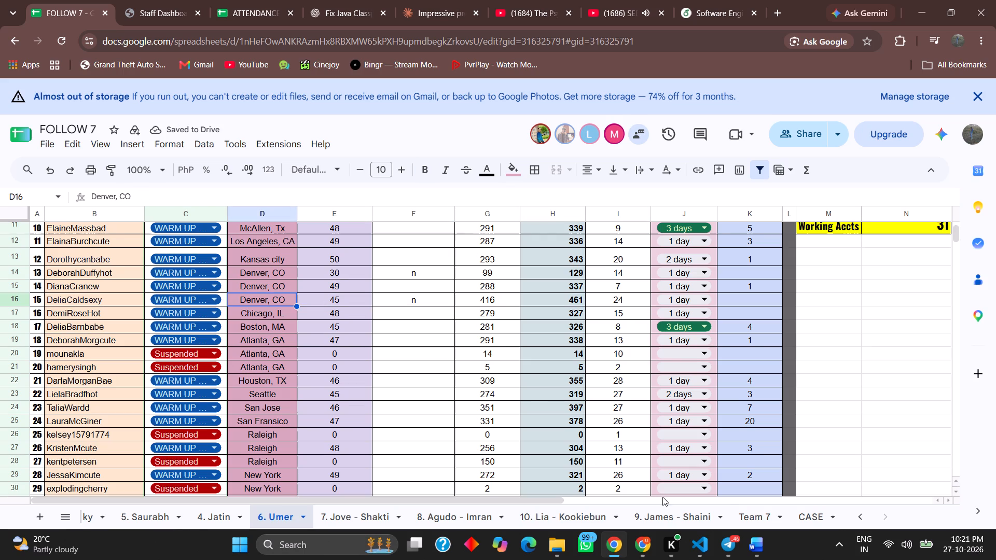
Switch to the 9. James - Shaini sheet and look over its last account rows and TOTAL row.
left_click(677, 514)
scroll(290, 374, "down", 1)
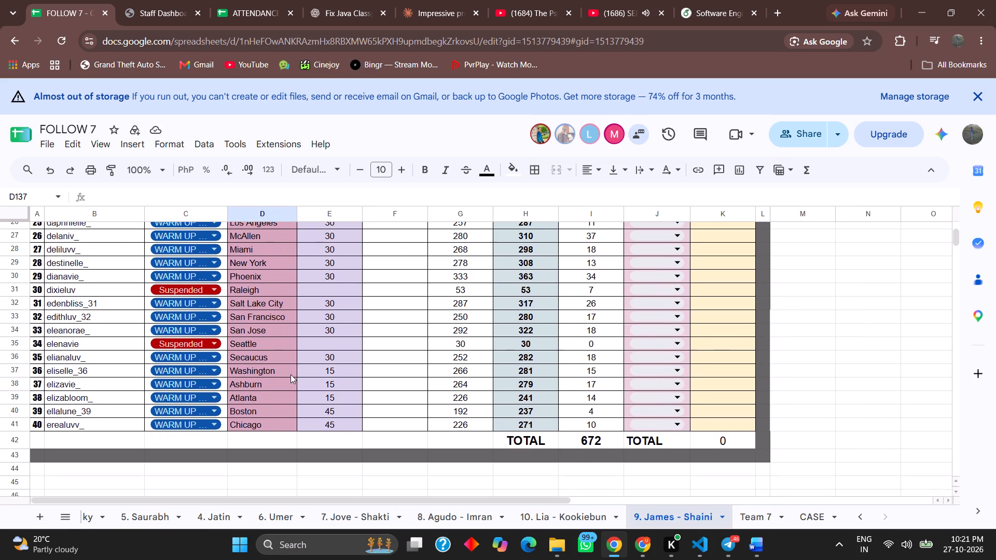
scroll(290, 374, "down", 1)
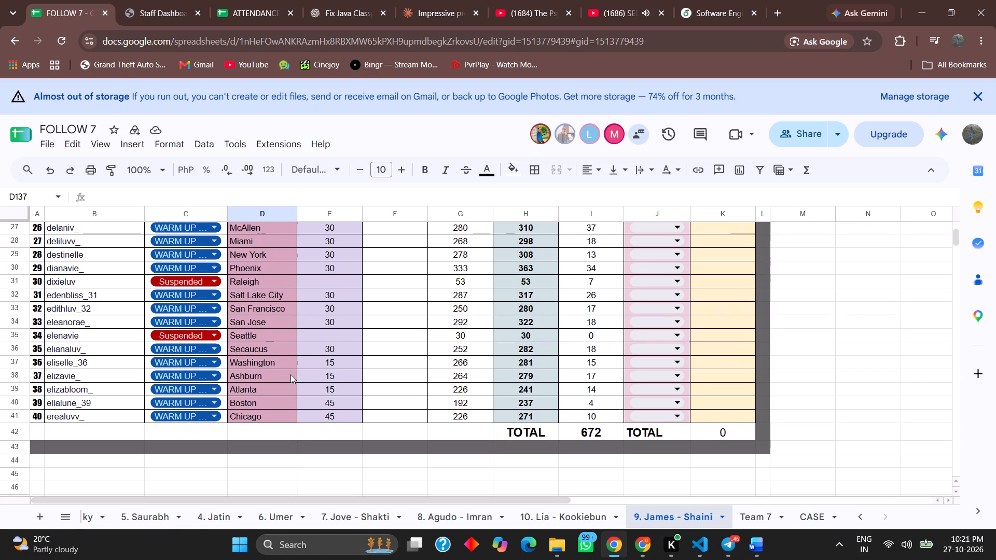
scroll(290, 374, "down", 3)
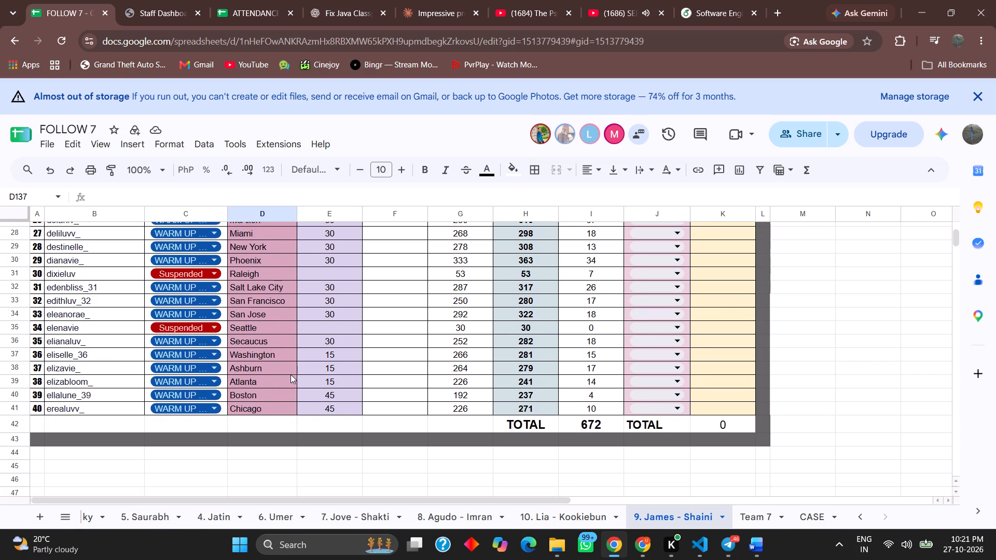
scroll(290, 374, "down", 1)
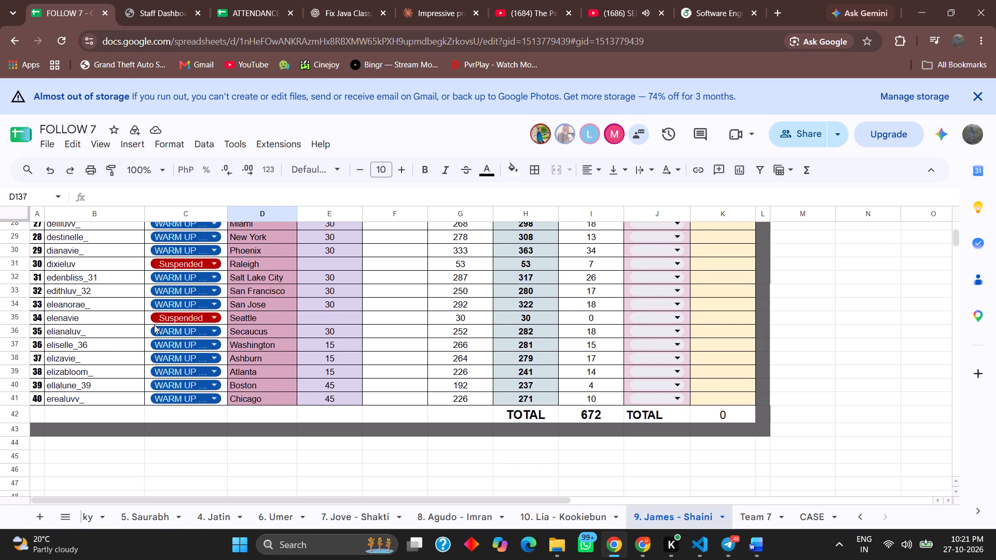
scroll(154, 324, "down", 1)
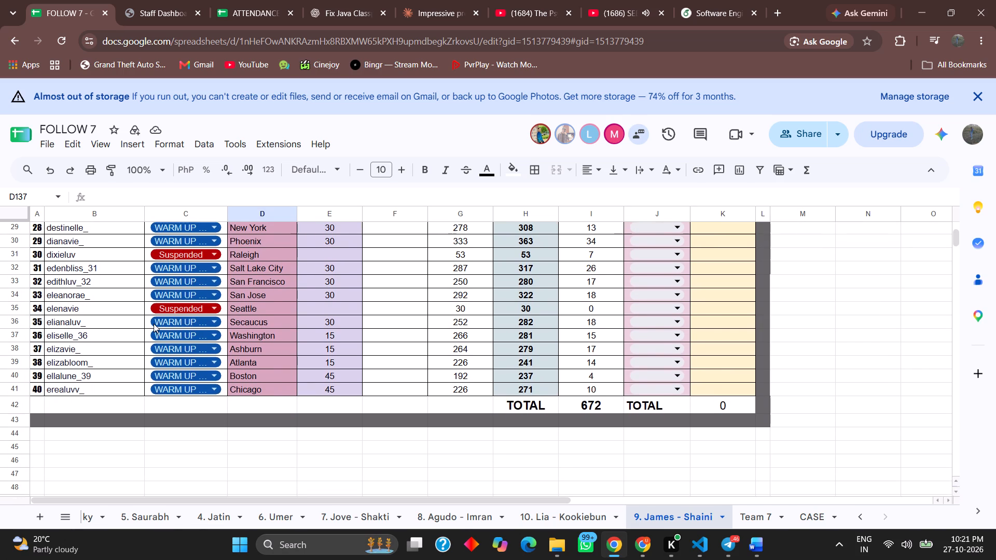
scroll(154, 324, "down", 3)
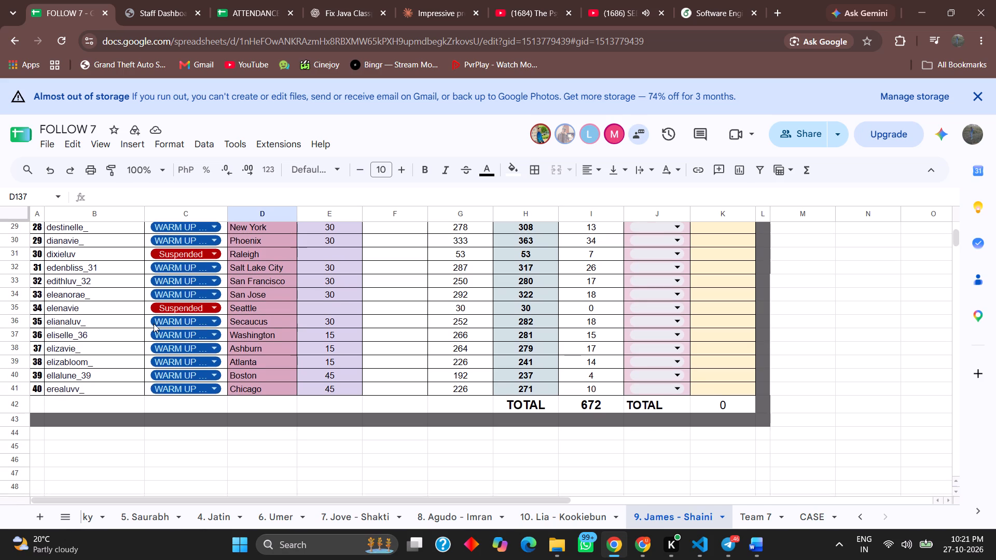
scroll(154, 324, "down", 2)
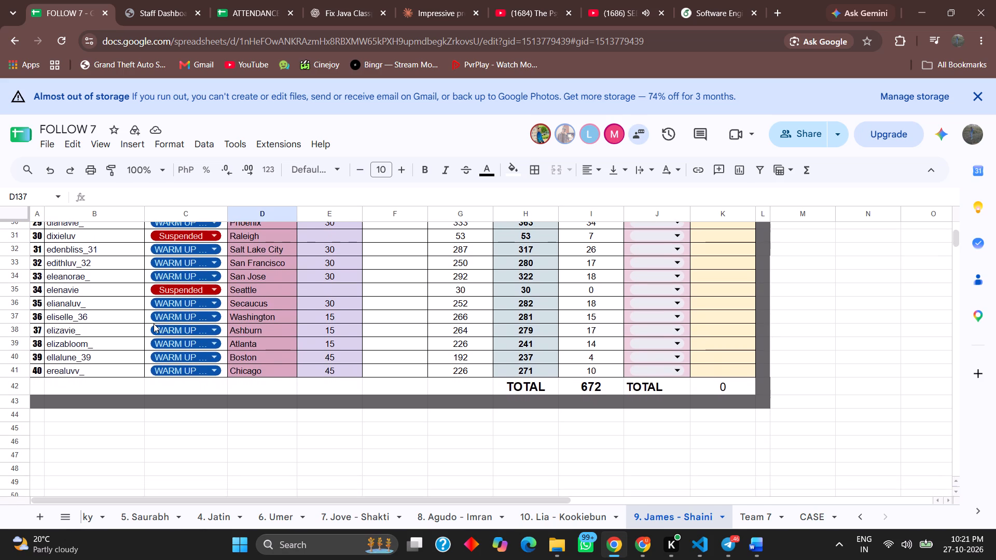
scroll(154, 324, "down", 1)
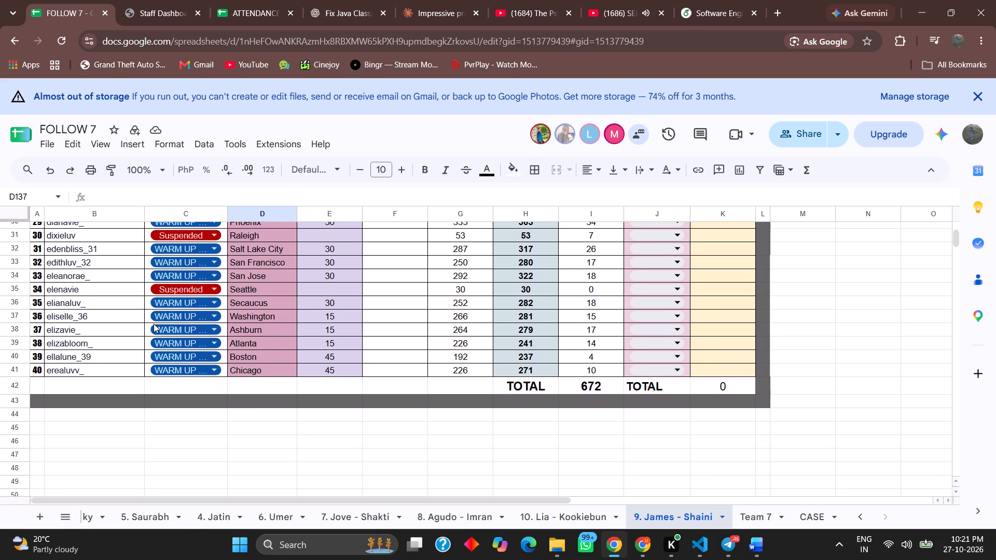
Switch to the YouTube video SEEDHE MAUT x KR$NA - BUZZ.
left_click(654, 0)
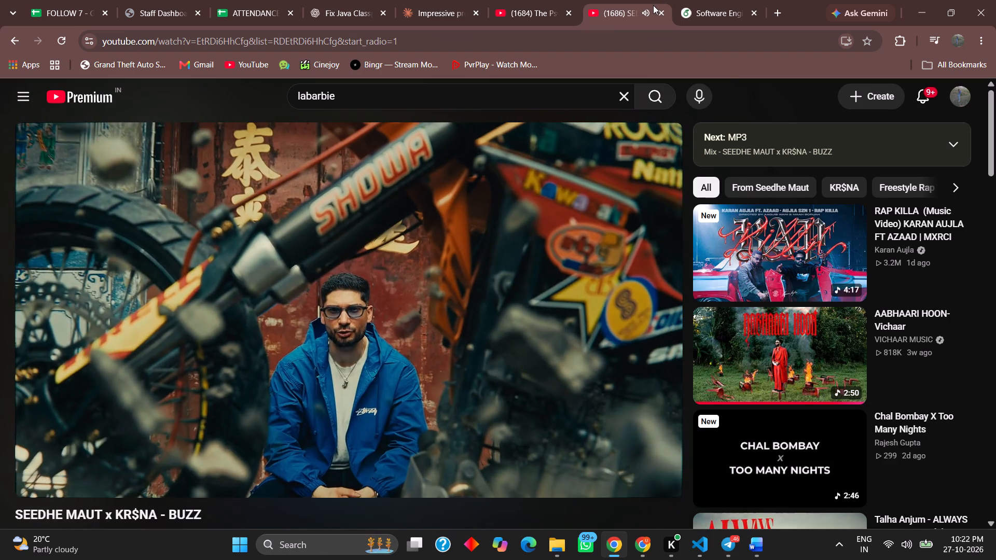
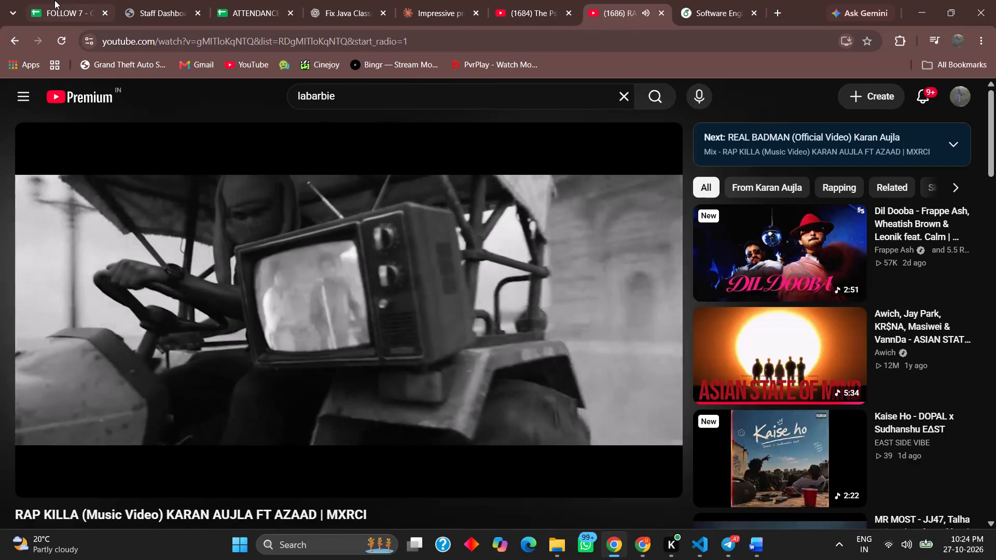
Return to FOLLOW 7's 6. Umer sheet and set the No. of Follows of account 13 (row 14, Denver) to 45.
left_click(53, 0)
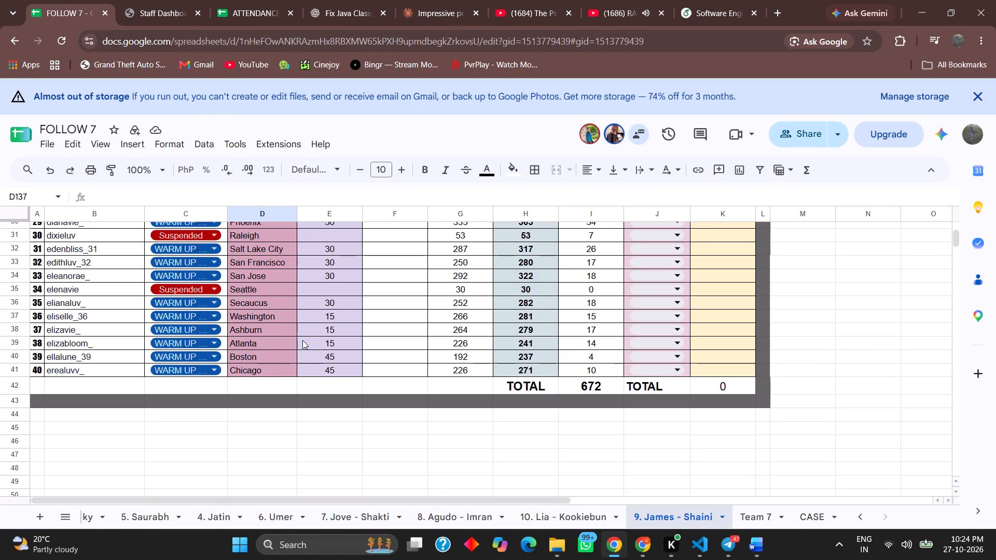
scroll(302, 340, "up", 2)
scroll(321, 391, "down", 1)
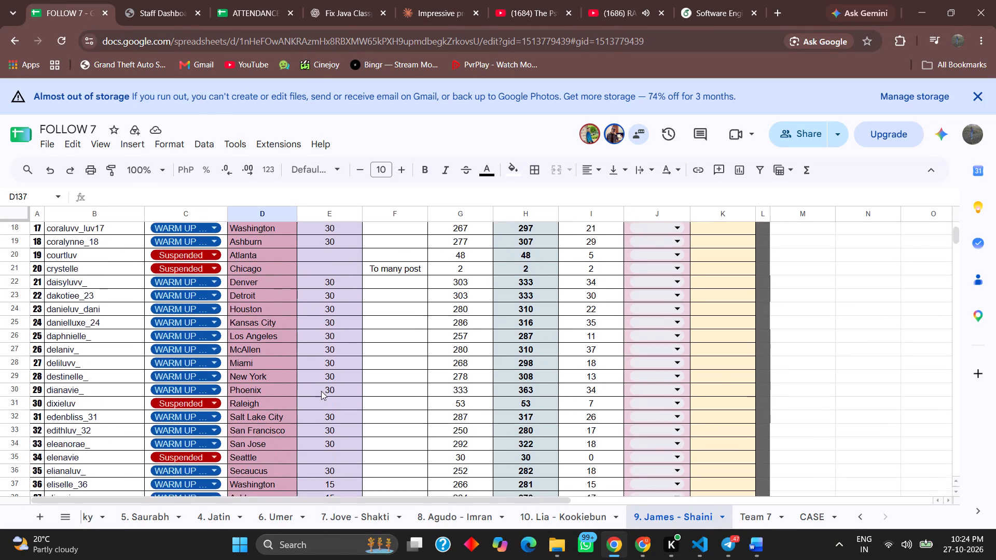
scroll(321, 391, "down", 2)
left_click(289, 509)
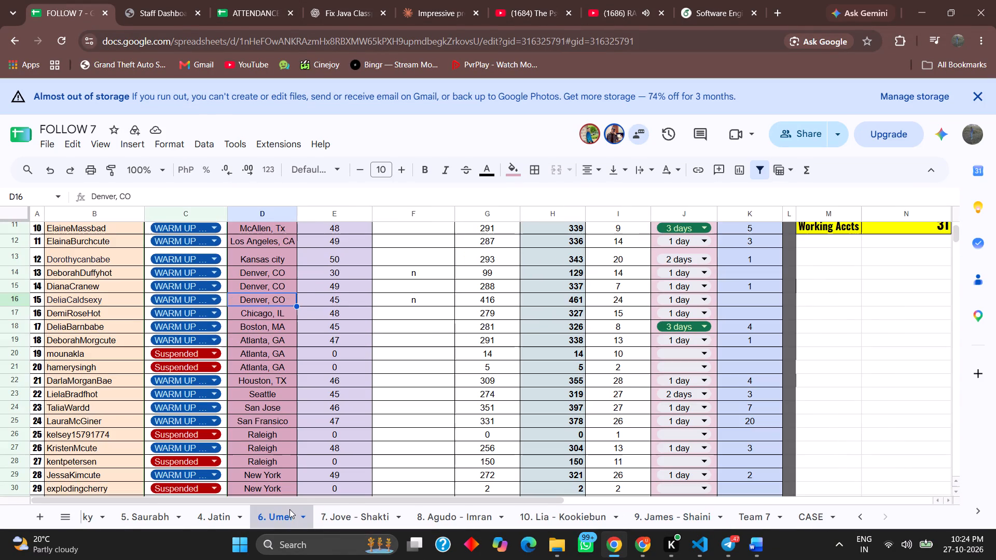
left_click(283, 272)
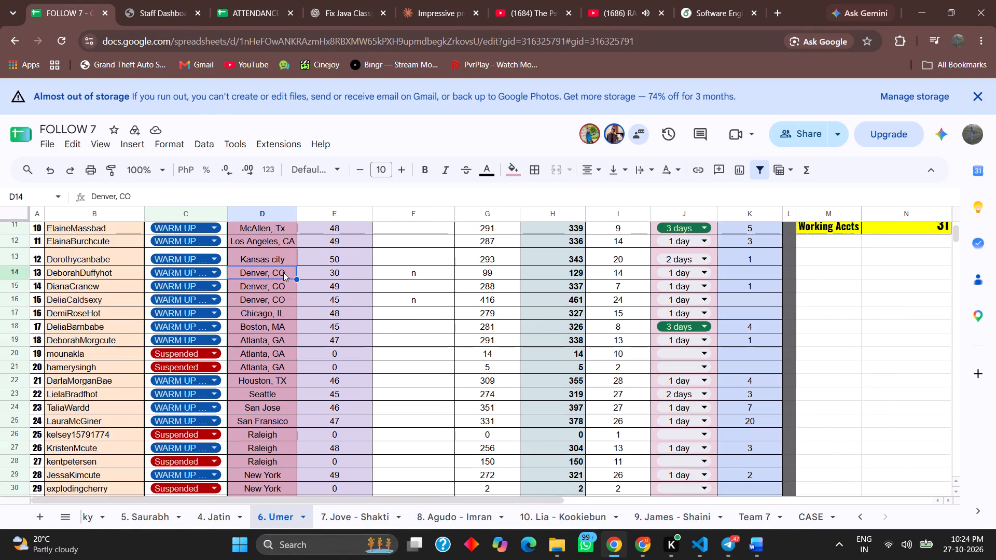
key("Right")
key("Right")
key("Left")
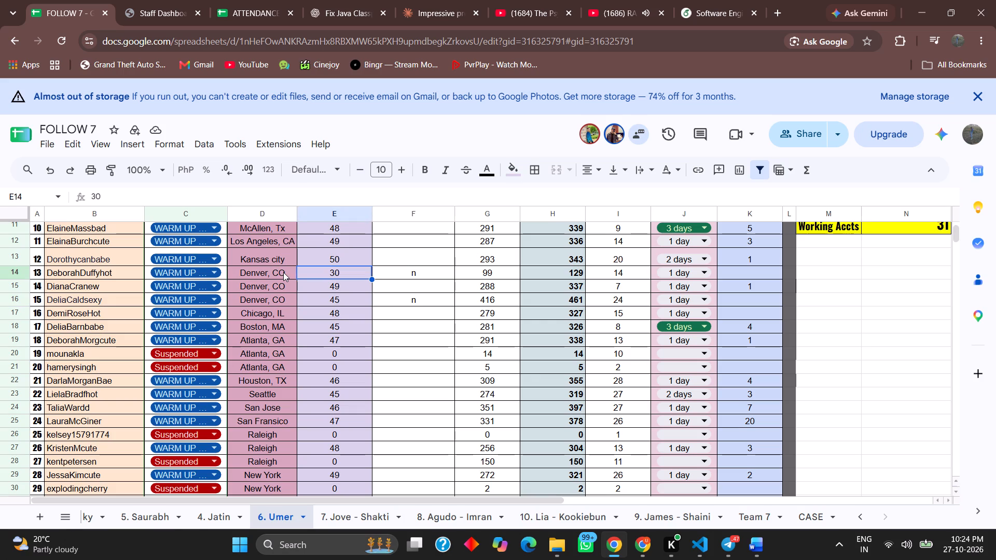
type("45")
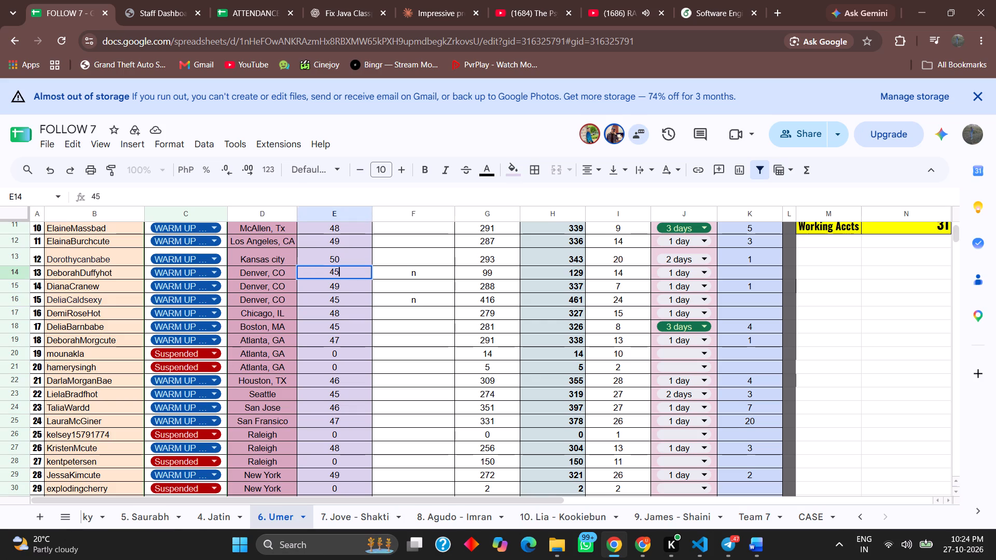
key("Right")
Set account 13's Current No. FF in row 14 to 121, its NO. FF to 20 and its Dms (hi) to 6.
key("Right")
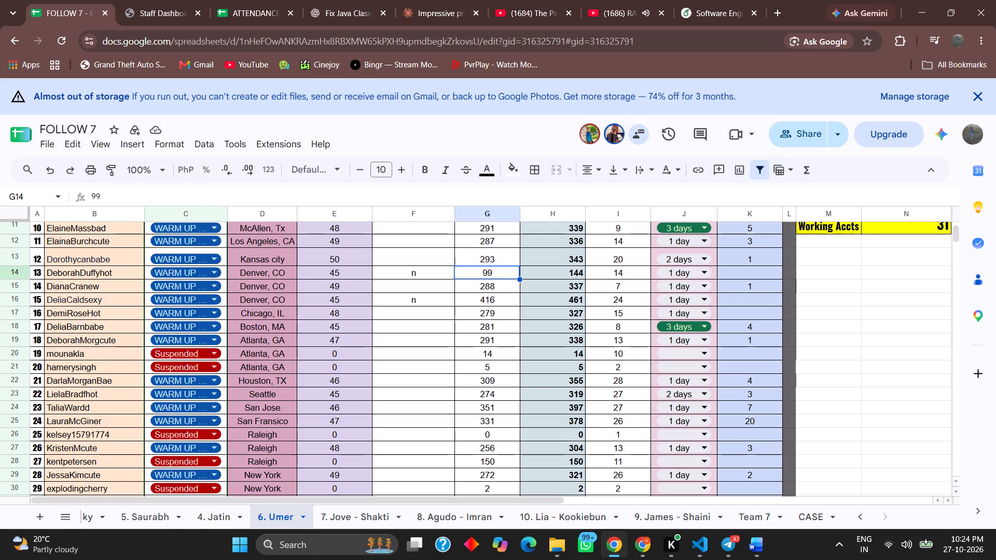
type("121")
key("Right")
key("Right")
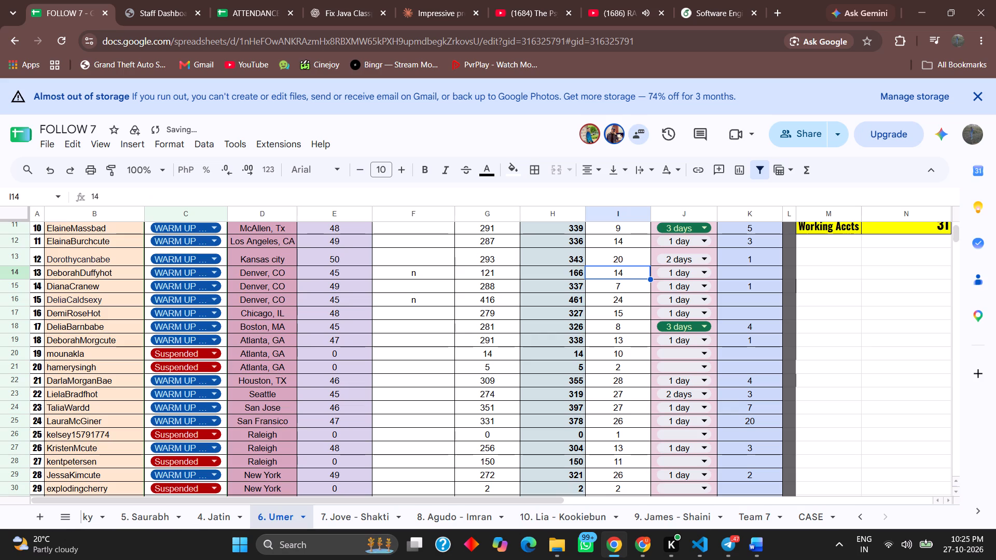
type("20")
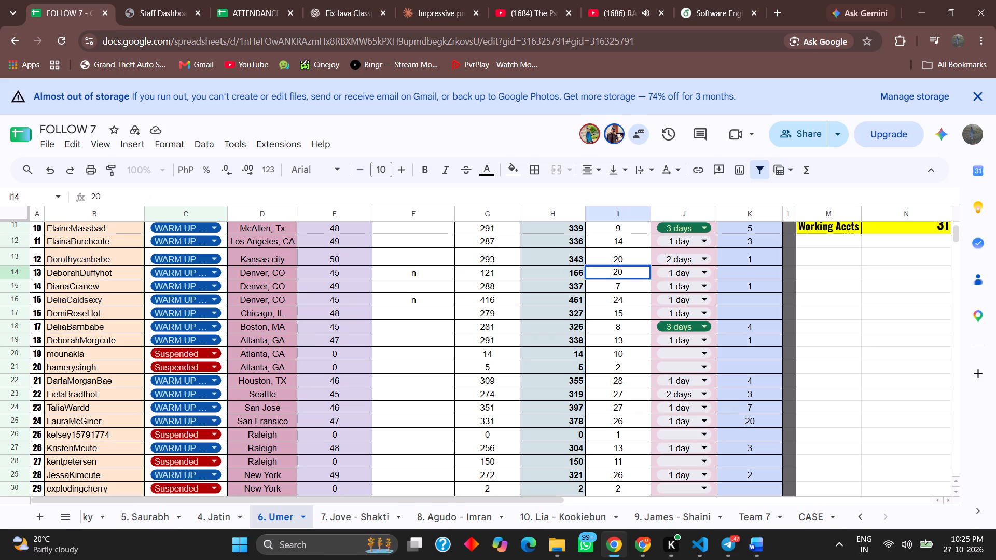
key("Right")
key("Right")
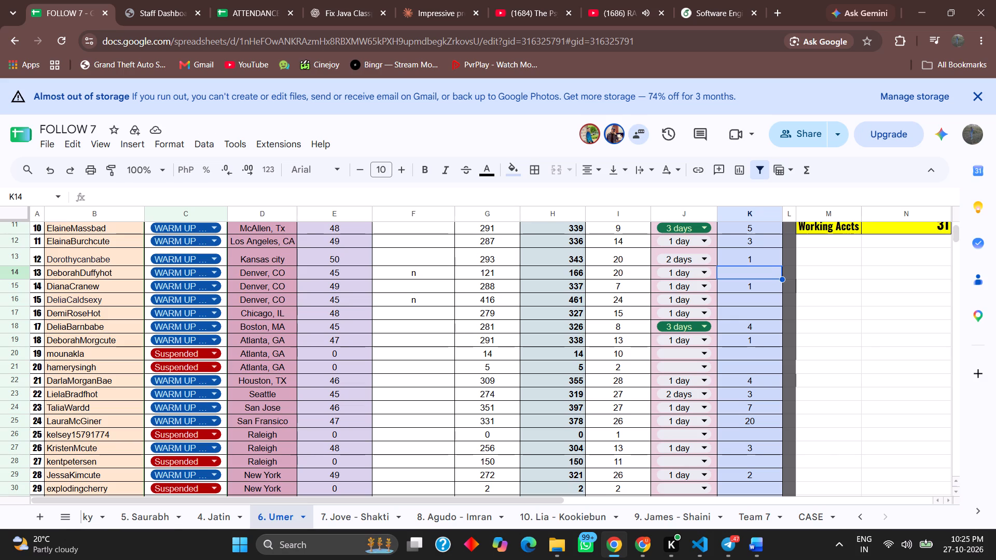
key("6")
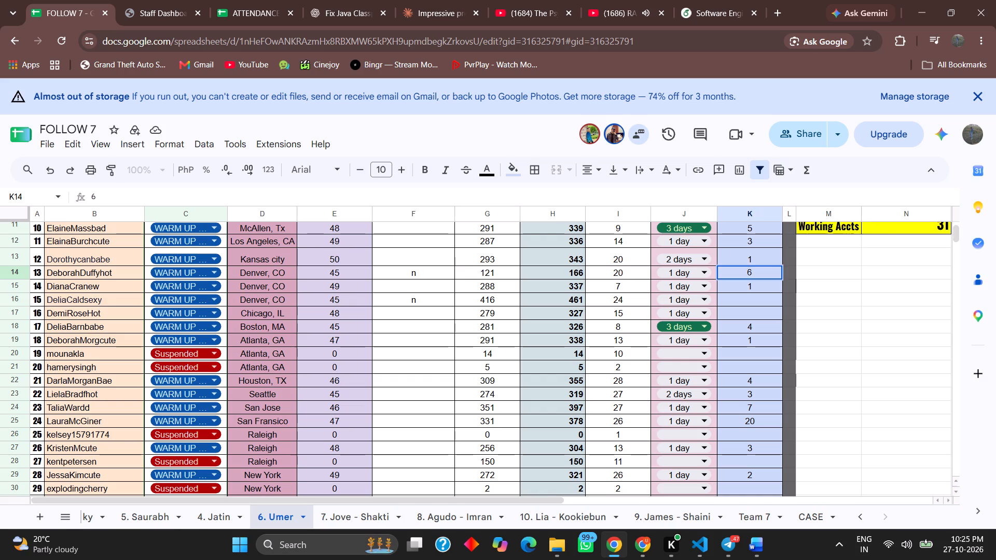
key("Left")
Look over the 6. Umer sheet's rows from account 13 up to the header row and the first accounts.
key("Left")
key("Left")
key("Left")
key("Left")
key("Left")
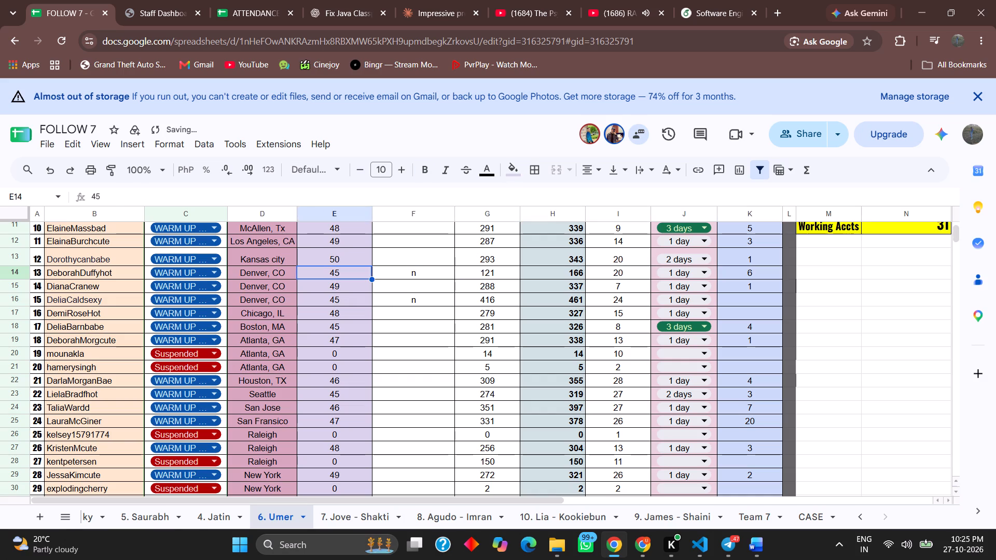
key("Left")
key("Up")
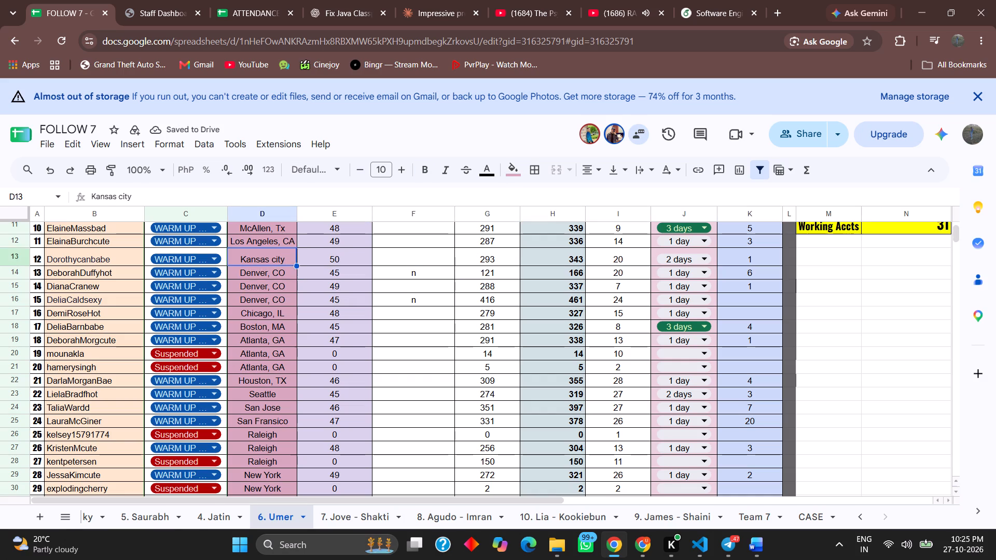
key("Up")
key("Up")
key("Up")
key("Up")
key("Up")
key("Up")
key("Up")
key("Up")
key("Up")
key("Up")
key("Up")
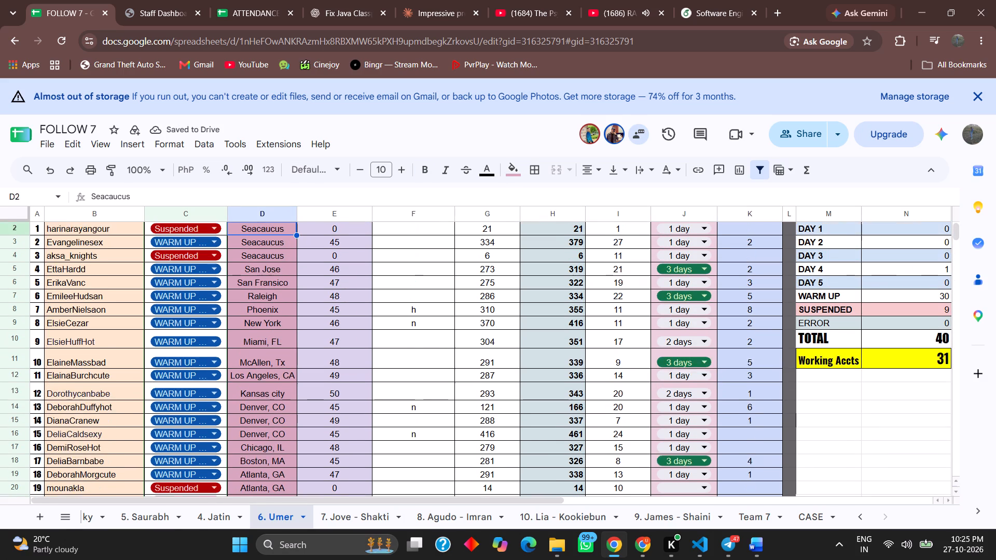
key("Up")
key("Up")
key("Down")
key("Down")
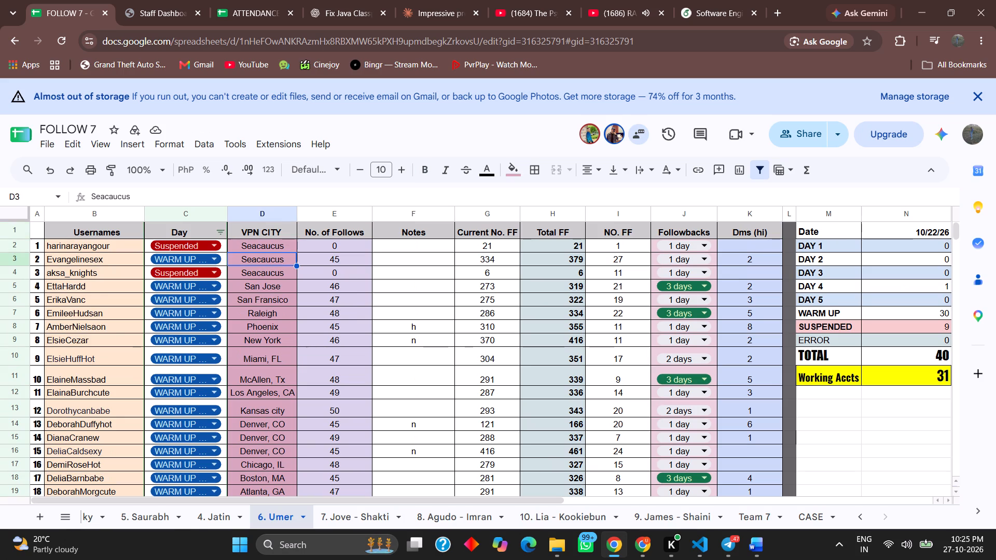
Switch to the 9. James - Shaini sheet to check its last account rows and TOTAL row.
left_click(660, 512)
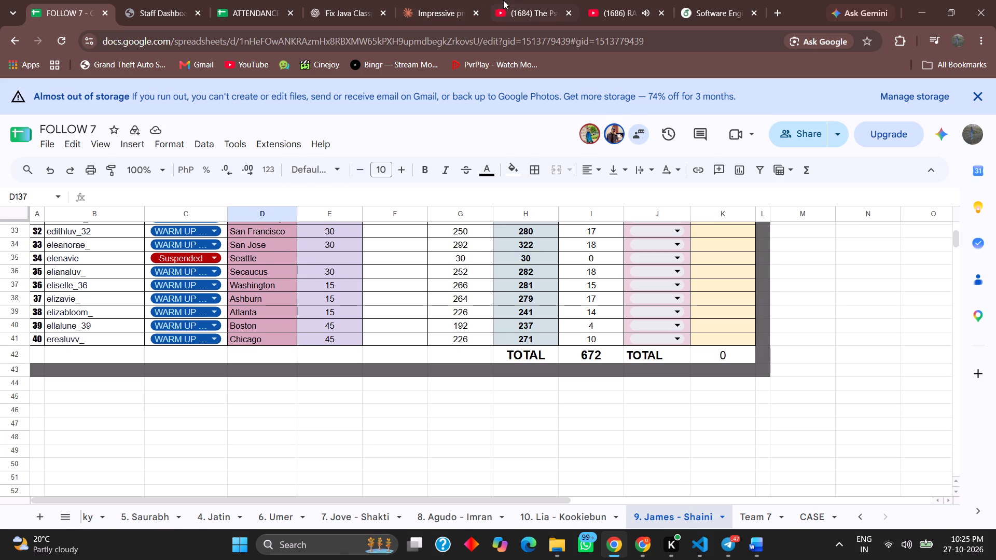
Switch to the YouTube video RAP KILLA by Karan Aujla ft Azaad.
left_click(608, 0)
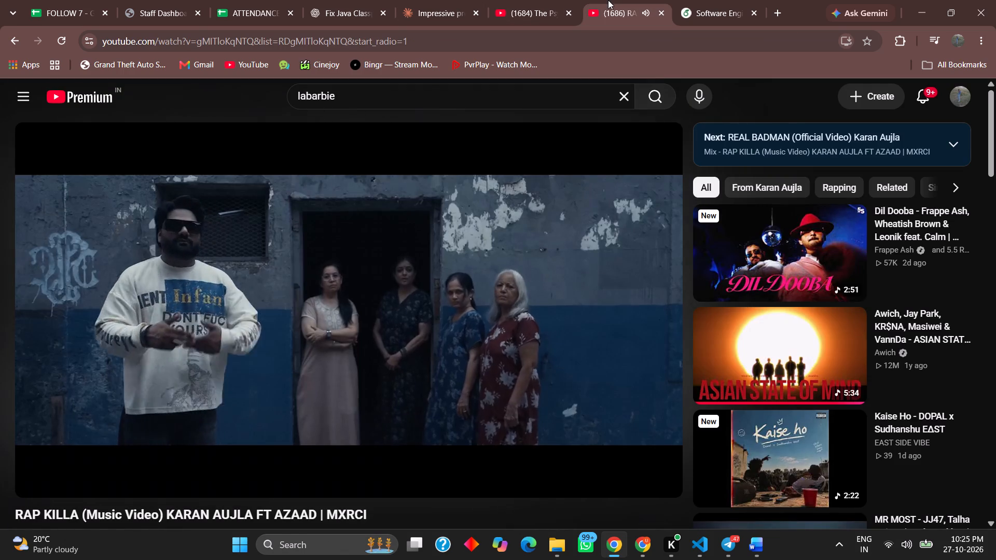